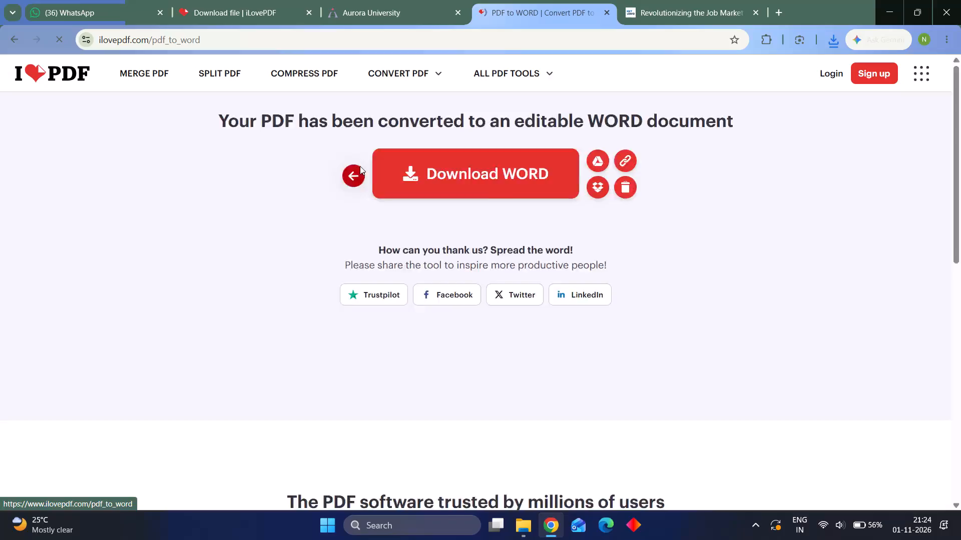
# Open the file chooser to select another PDF file for conversion to Word.
pyautogui.click(443, 218)
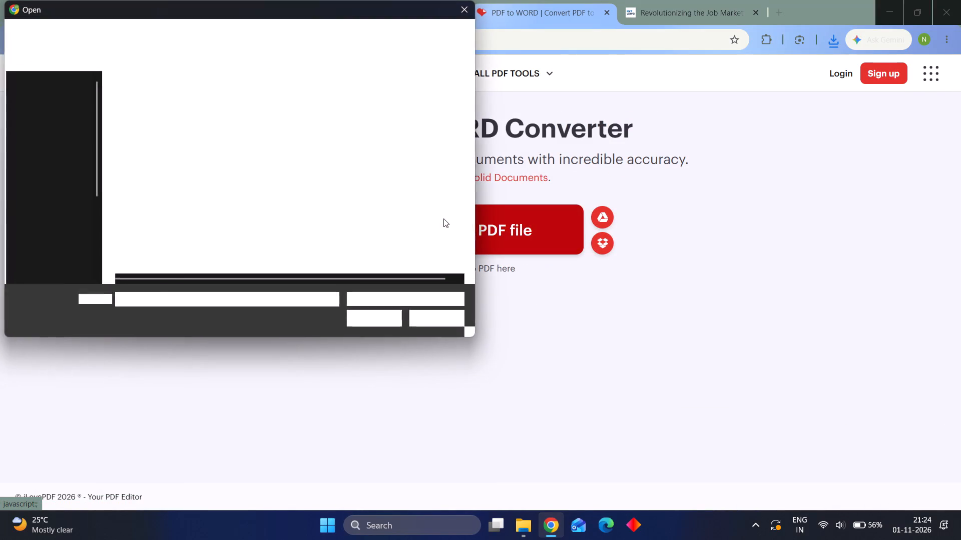
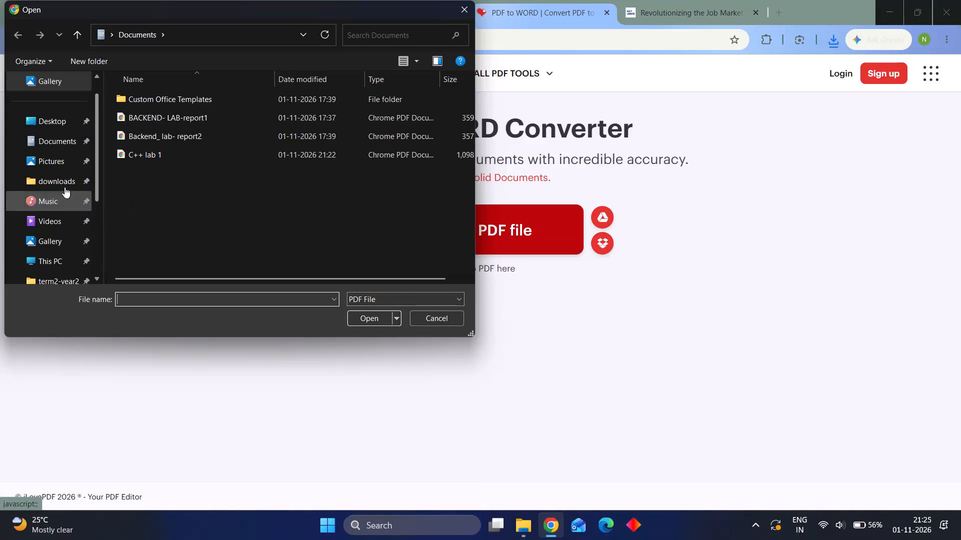
# Convert the ADS Lab - 2 PDF from the downloads folder to Word with No OCR and download the result.
pyautogui.click(56, 182)
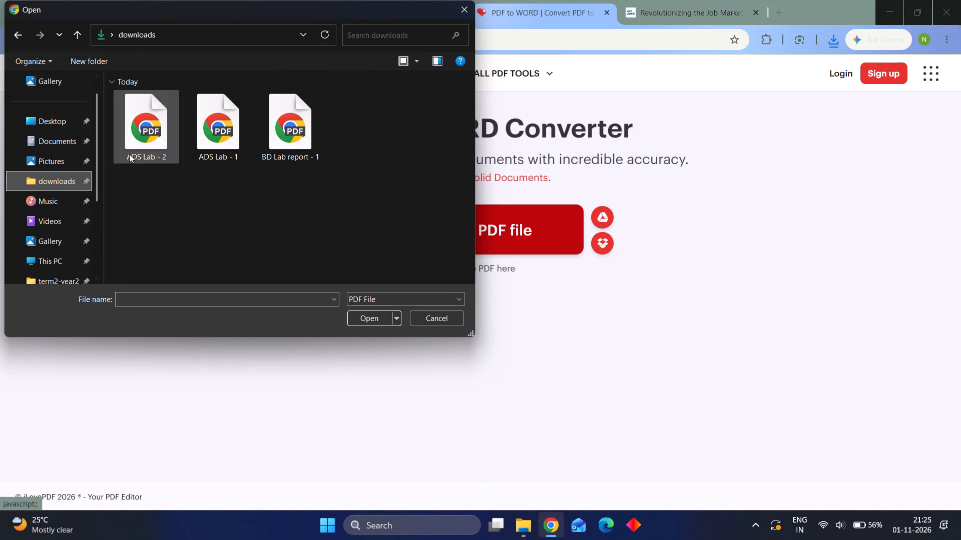
pyautogui.click(160, 145)
pyautogui.click(365, 319)
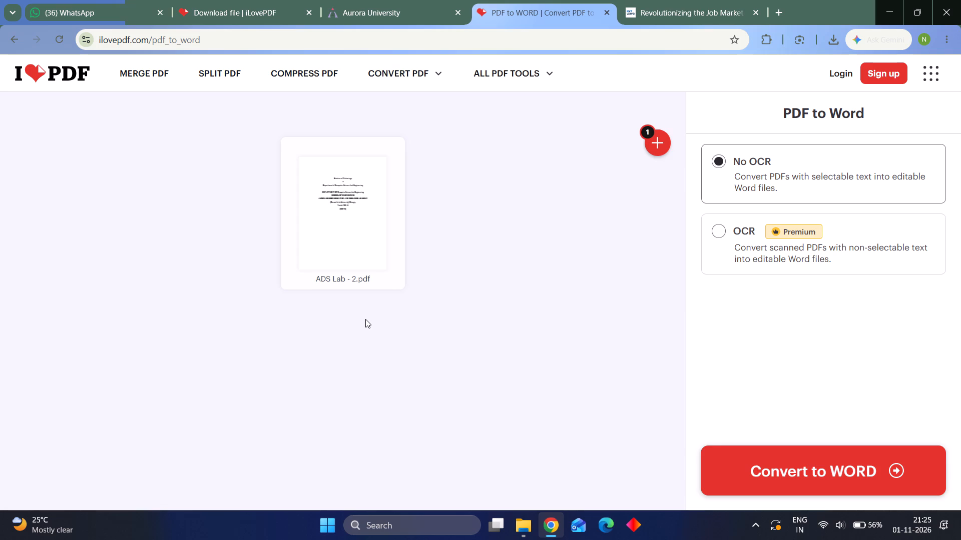
pyautogui.click(765, 456)
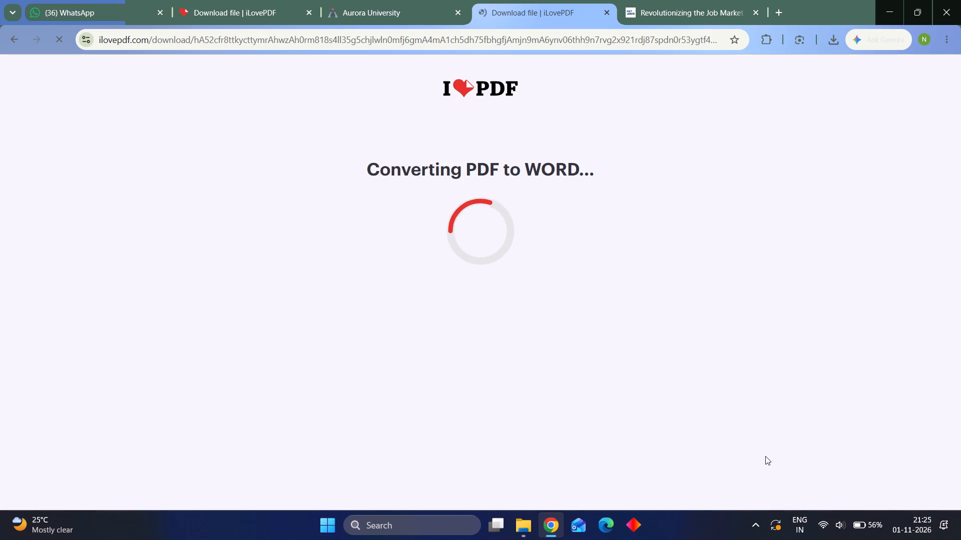
pyautogui.click(508, 179)
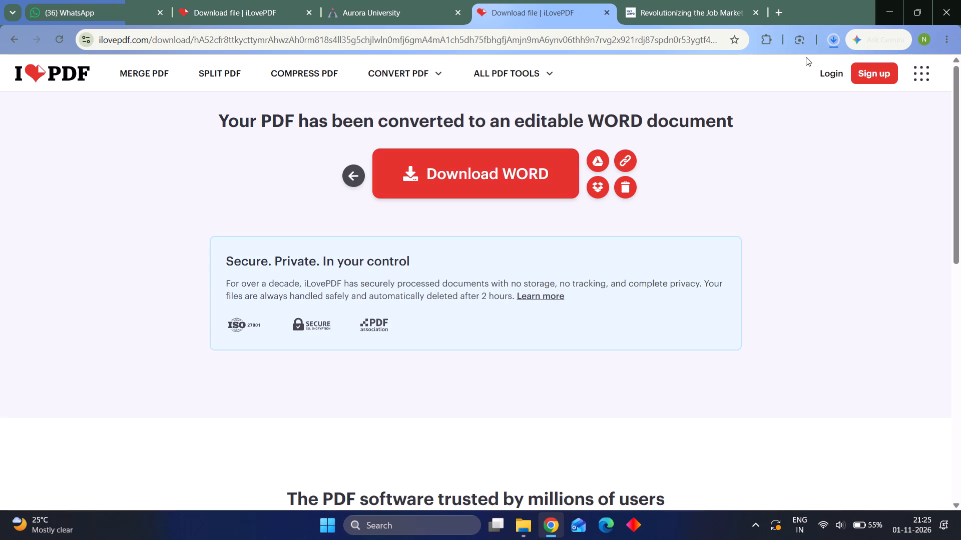
# Open the downloaded ADS Lab - 2 document in Word and enable editing.
pyautogui.click(825, 69)
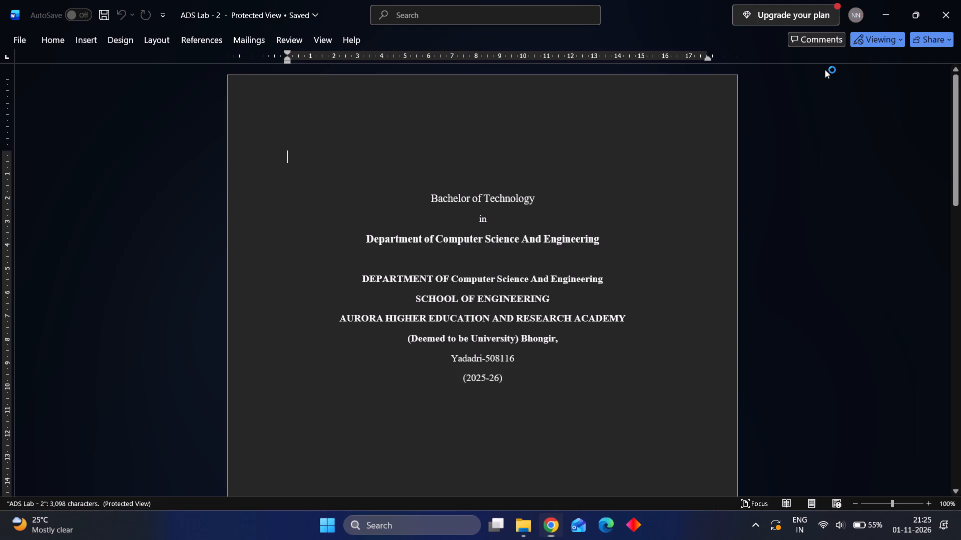
pyautogui.click(513, 64)
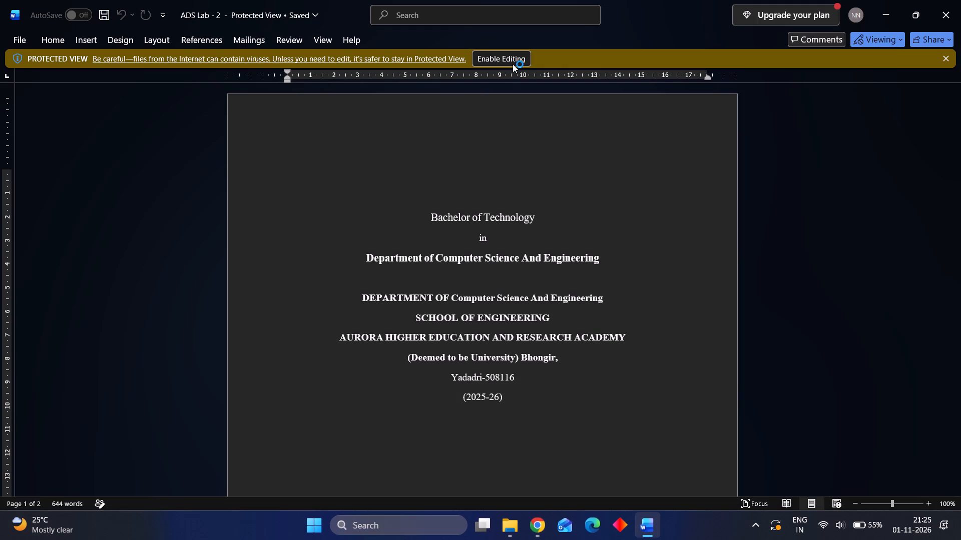
# Replace the student's name in the CERTIFICATE paragraph with the new student's full name.
pyautogui.scroll(-1, 542, 200)
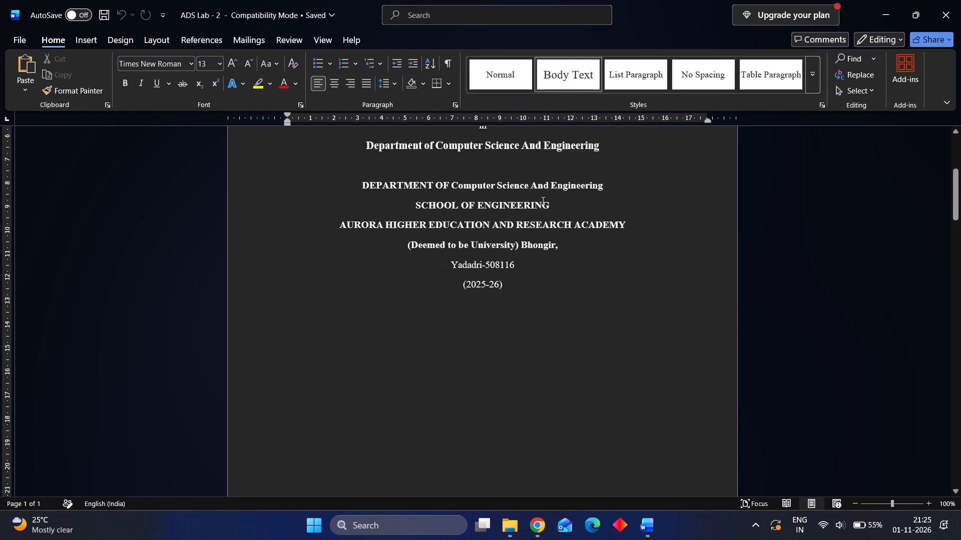
pyautogui.scroll(-4, 542, 200)
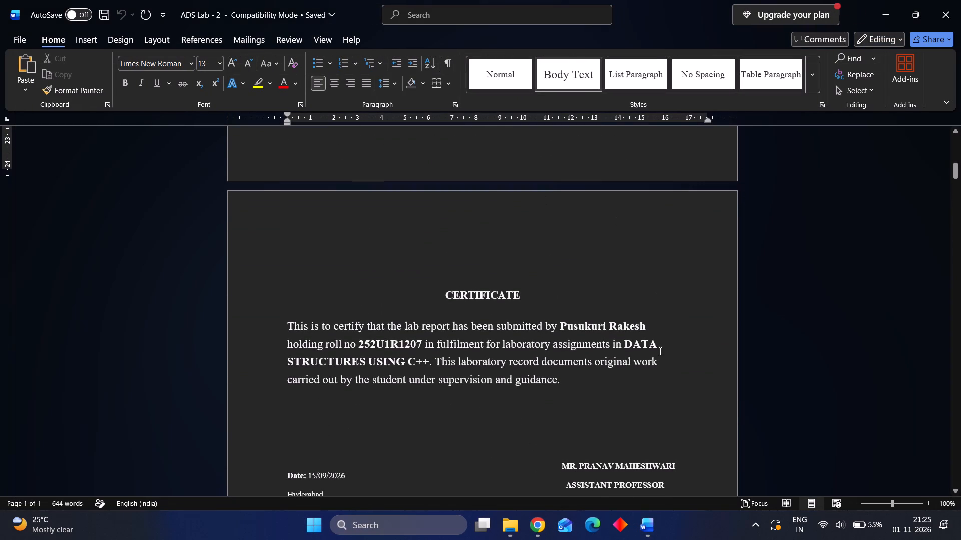
pyautogui.click(647, 325)
pyautogui.press('\\')
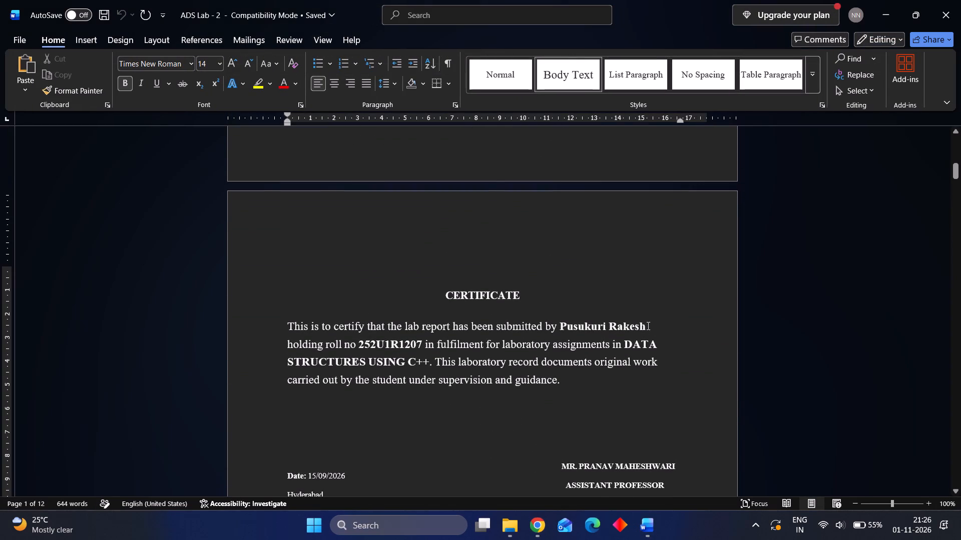
pyautogui.press('BackSpace')
pyautogui.press('BackSpace')
pyautogui.press('BackSpace')
pyautogui.press('BackSpace')
pyautogui.press('BackSpace')
pyautogui.press('BackSpace')
pyautogui.press('BackSpace')
pyautogui.press('BackSpace')
pyautogui.press('BackSpace')
pyautogui.press('BackSpace')
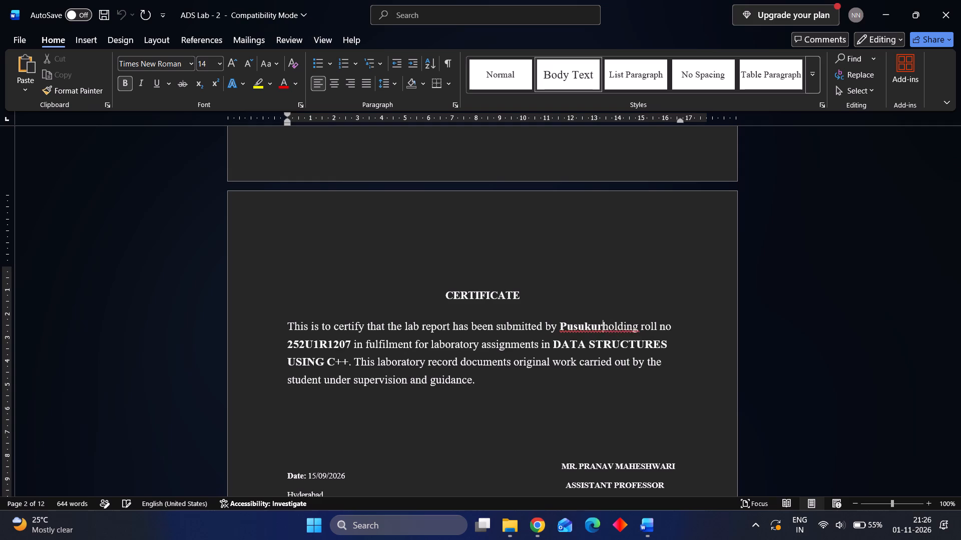
pyautogui.press('BackSpace')
pyautogui.press('BackSpace')
pyautogui.press('BackSpace')
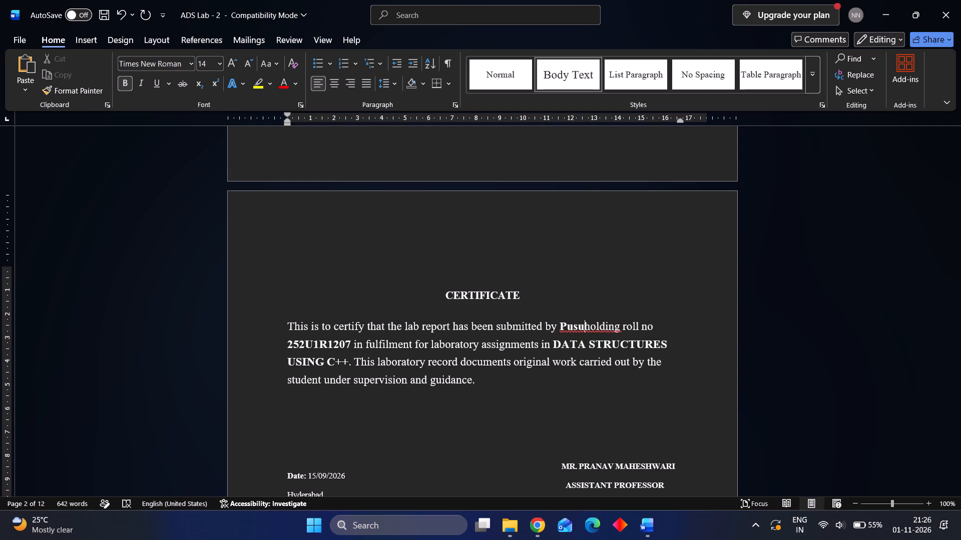
pyautogui.press('BackSpace')
pyautogui.press('BackSpace')
pyautogui.press('BackSpace')
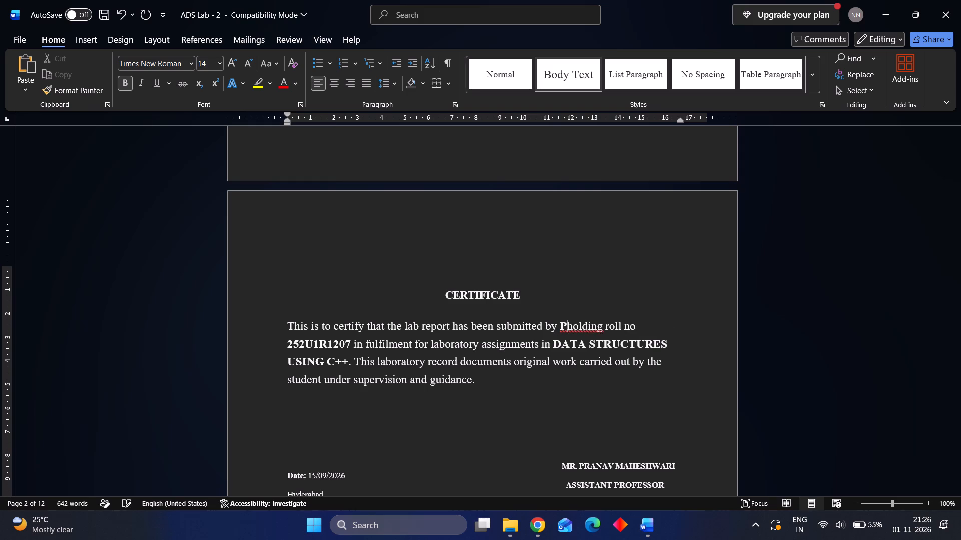
pyautogui.press('BackSpace')
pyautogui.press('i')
pyautogui.press('BackSpace')
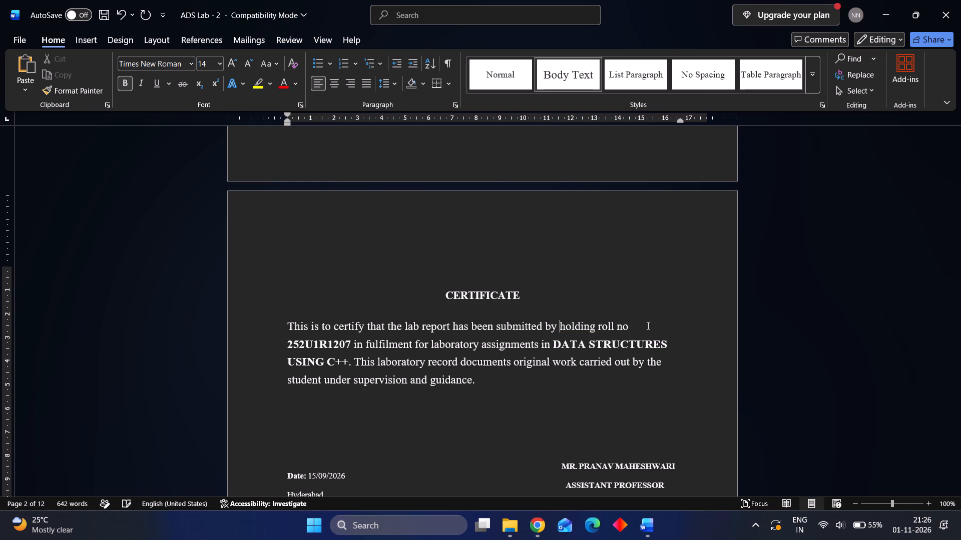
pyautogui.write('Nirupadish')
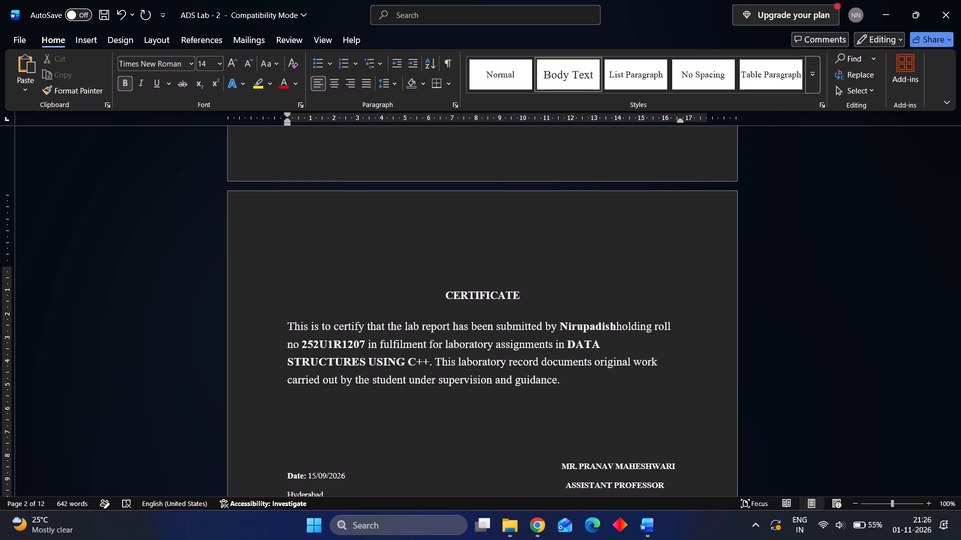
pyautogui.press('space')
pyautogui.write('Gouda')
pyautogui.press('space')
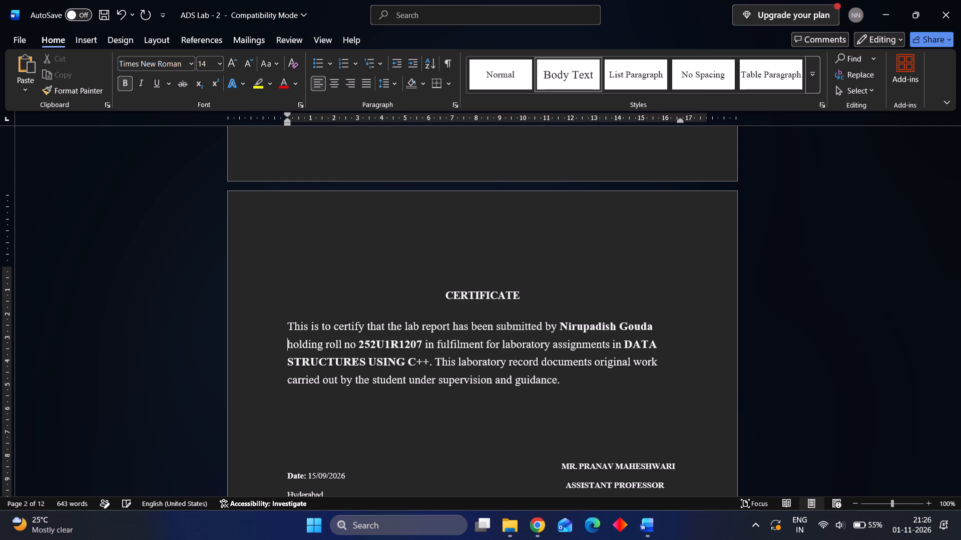
# Replace the last three digits of the roll number in the CERTIFICATE paragraph with the new student's.
pyautogui.click(421, 342)
pyautogui.press('BackSpace')
pyautogui.press('BackSpace')
pyautogui.press('BackSpace')
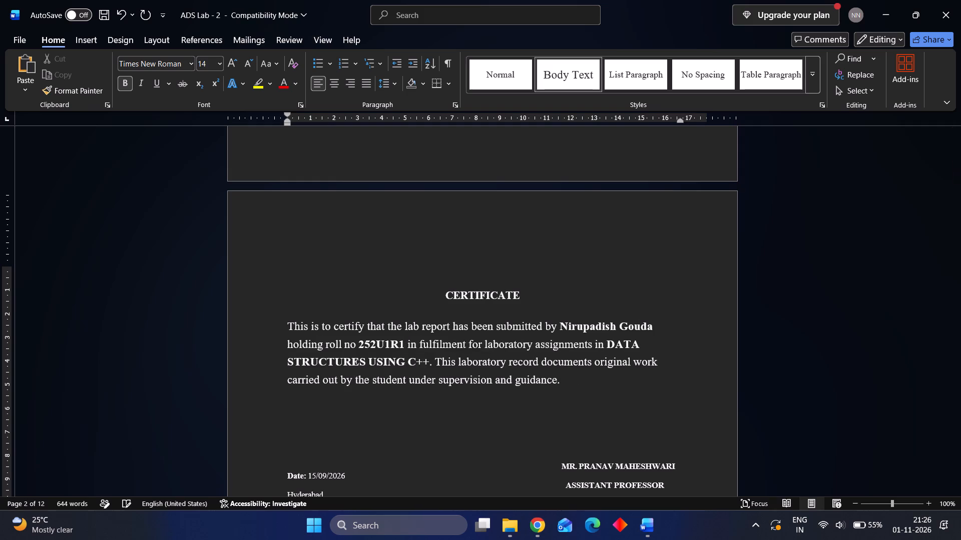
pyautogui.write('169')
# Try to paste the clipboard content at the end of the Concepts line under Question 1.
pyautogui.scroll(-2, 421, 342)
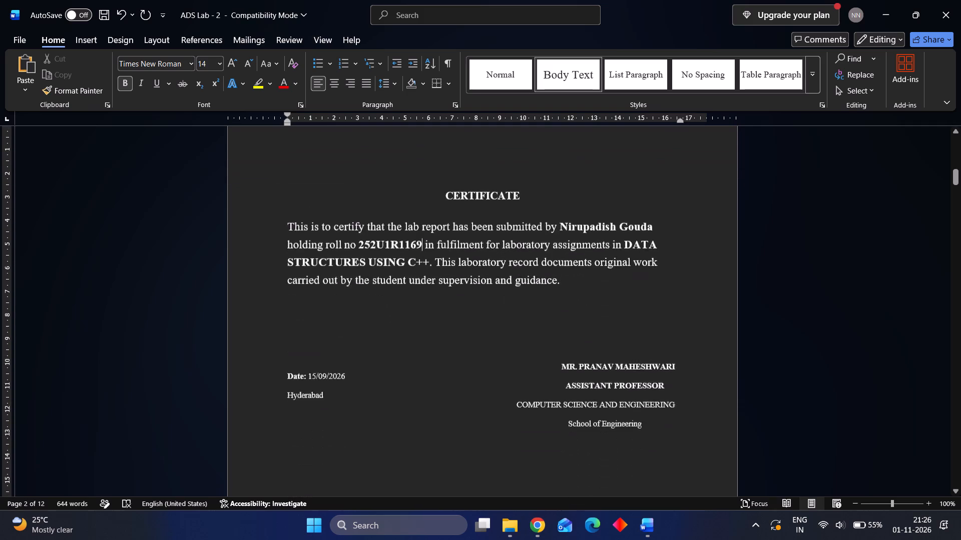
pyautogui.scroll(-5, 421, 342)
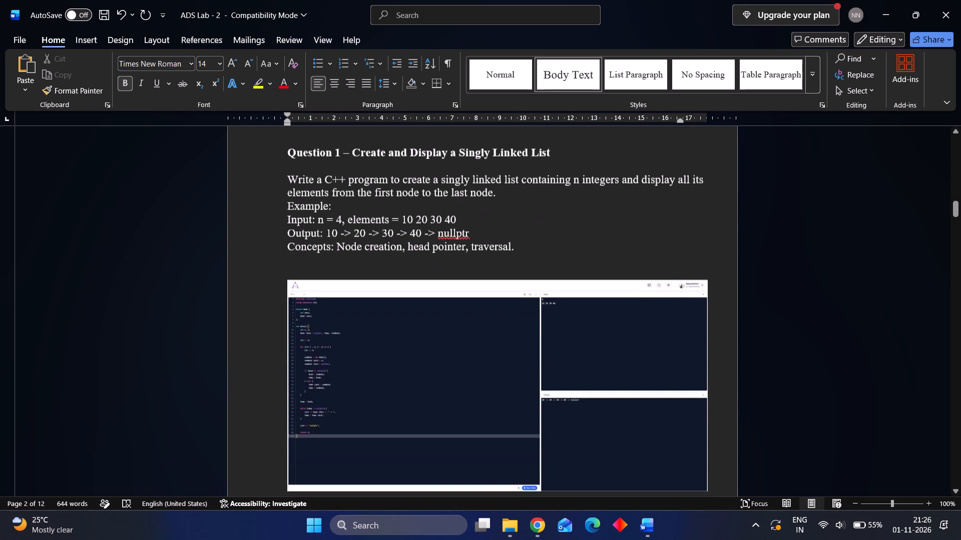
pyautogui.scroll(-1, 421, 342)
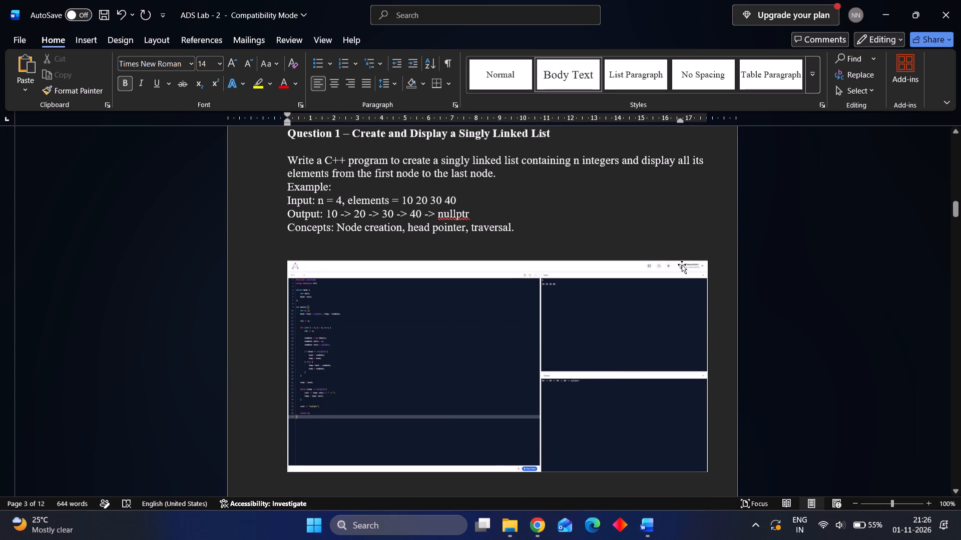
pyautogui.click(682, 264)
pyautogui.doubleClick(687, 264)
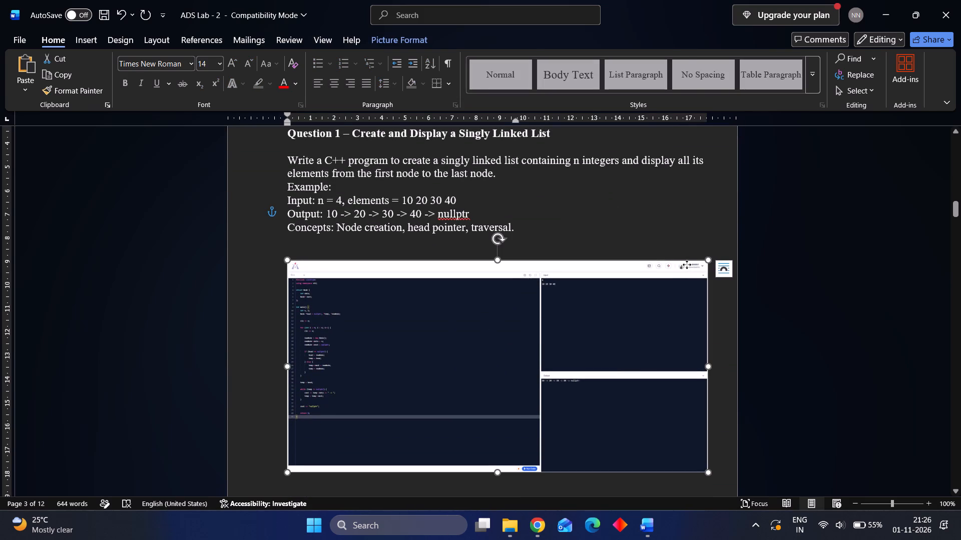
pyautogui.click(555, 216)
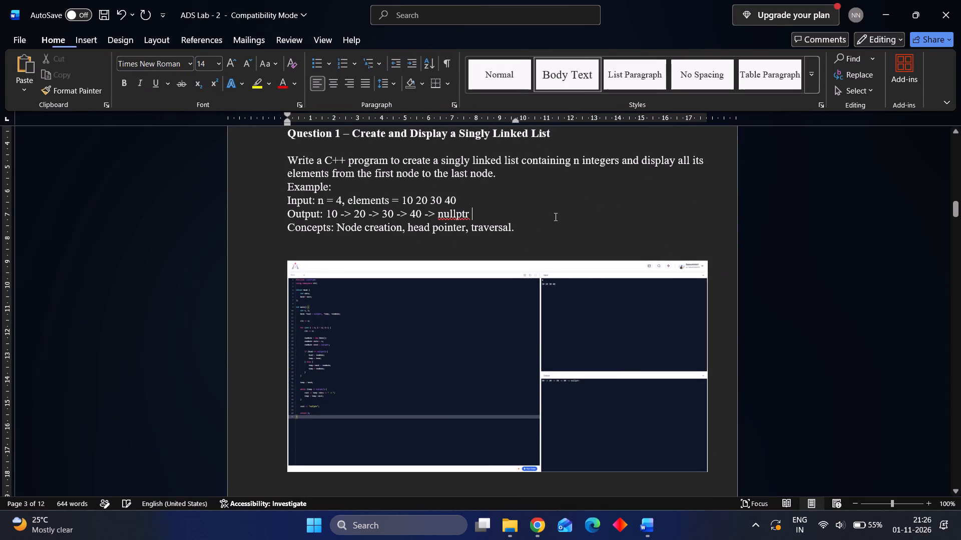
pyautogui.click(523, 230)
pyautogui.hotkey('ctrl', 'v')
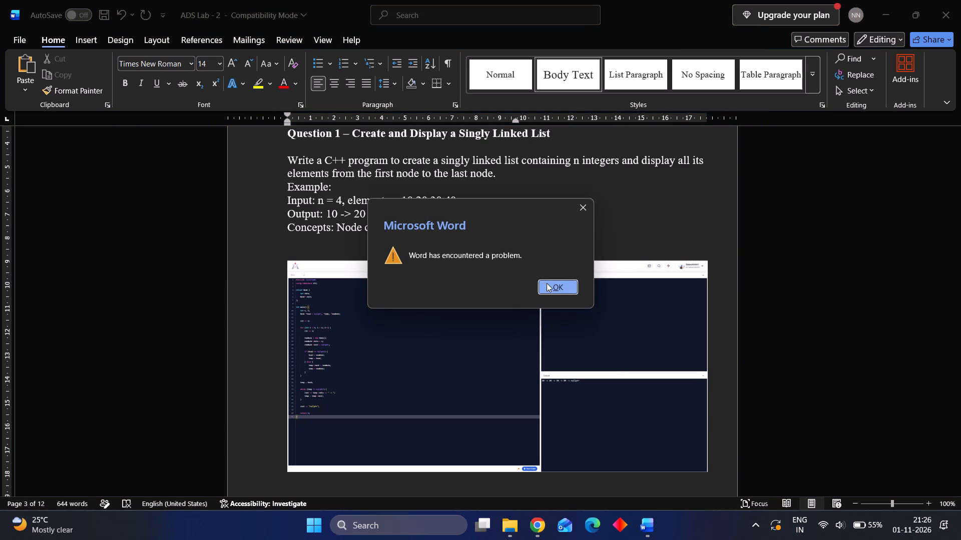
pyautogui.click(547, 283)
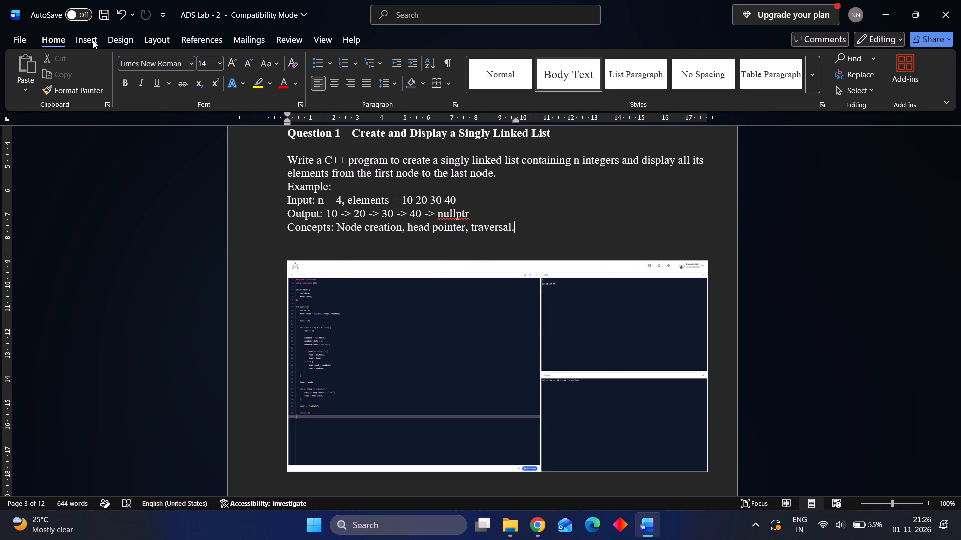
pyautogui.click(93, 40)
pyautogui.click(147, 87)
pyautogui.click(156, 125)
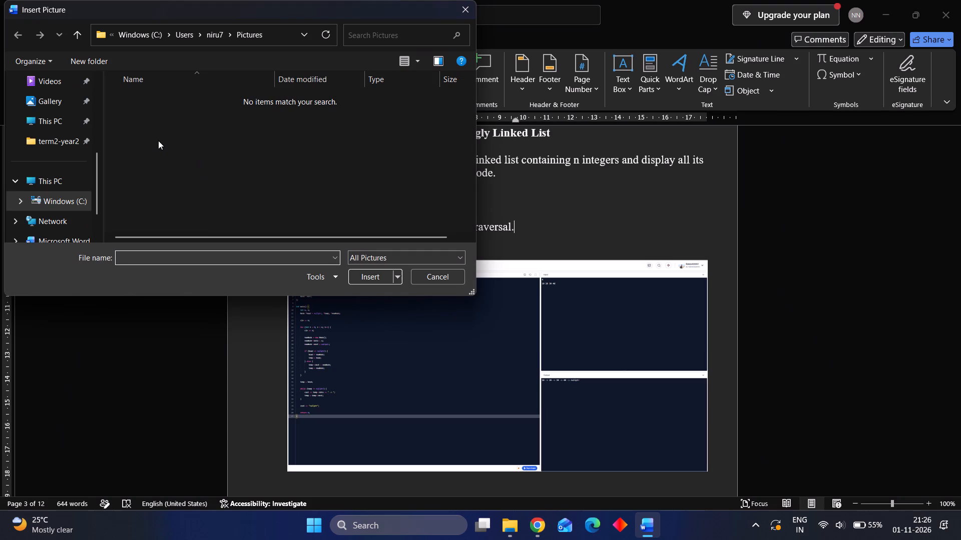
pyautogui.click(58, 104)
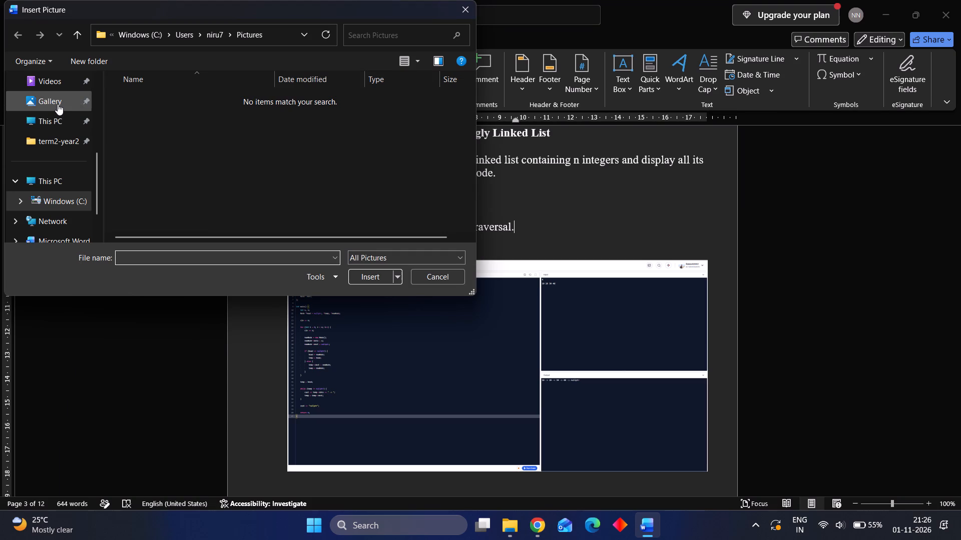
pyautogui.click(164, 133)
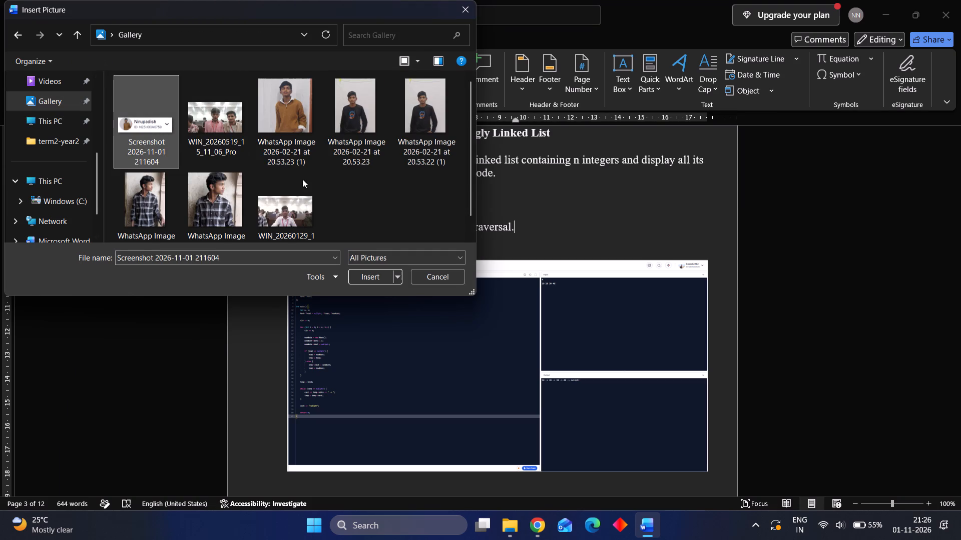
pyautogui.click(363, 276)
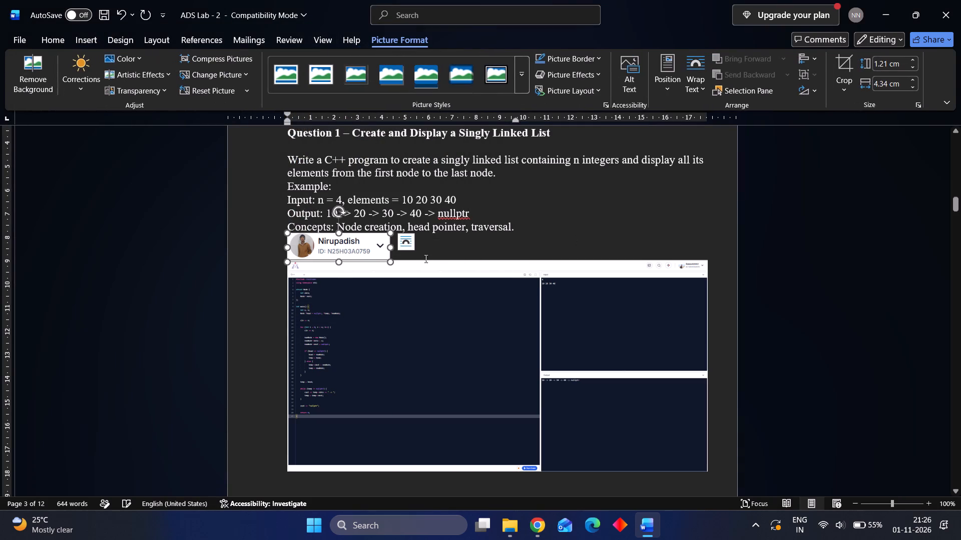
# Shrink the inserted profile badge picture to about 0.39 by 1.4 cm and move it to the line directly above the code screenshot.
pyautogui.moveTo(389, 260); pyautogui.dragTo(327, 243)
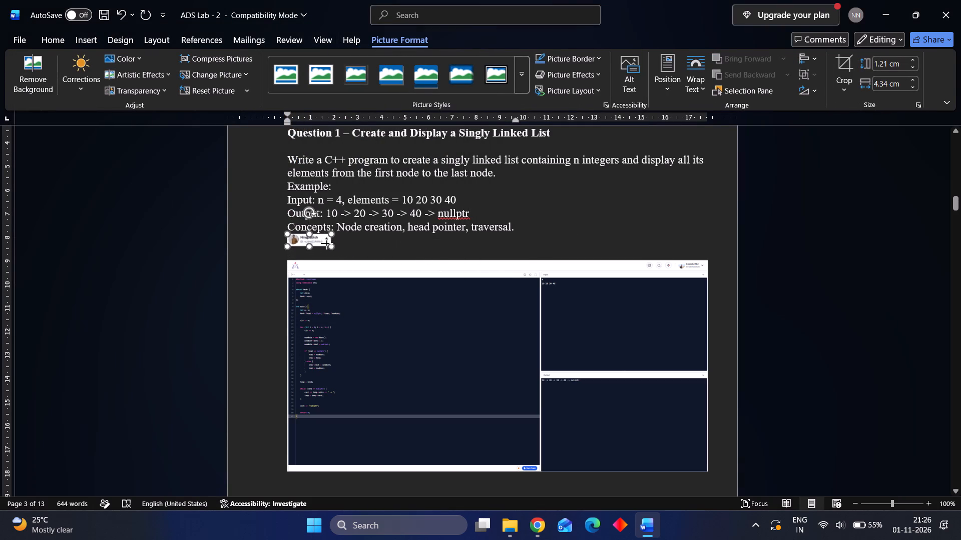
pyautogui.moveTo(327, 243); pyautogui.dragTo(320, 242)
pyautogui.moveTo(312, 241); pyautogui.dragTo(346, 263)
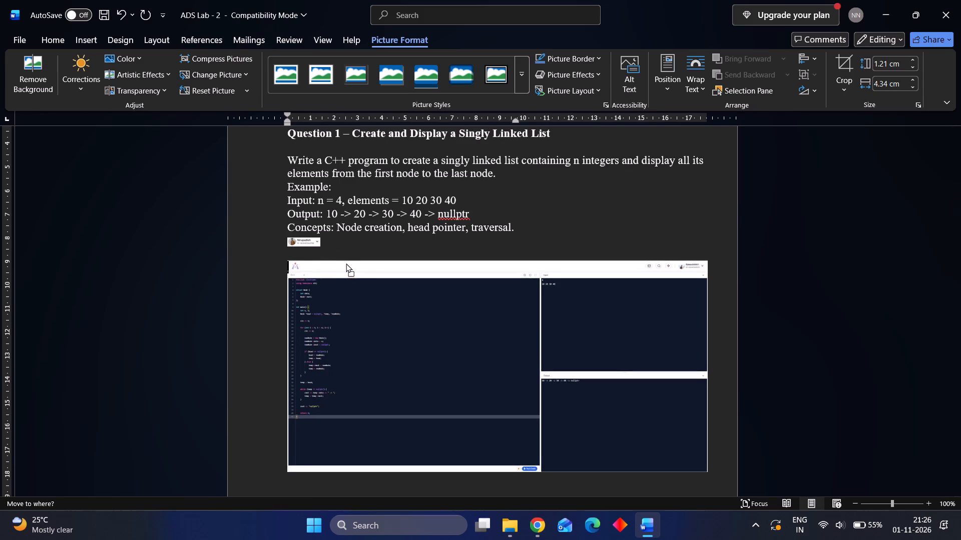
pyautogui.moveTo(346, 263); pyautogui.dragTo(344, 262)
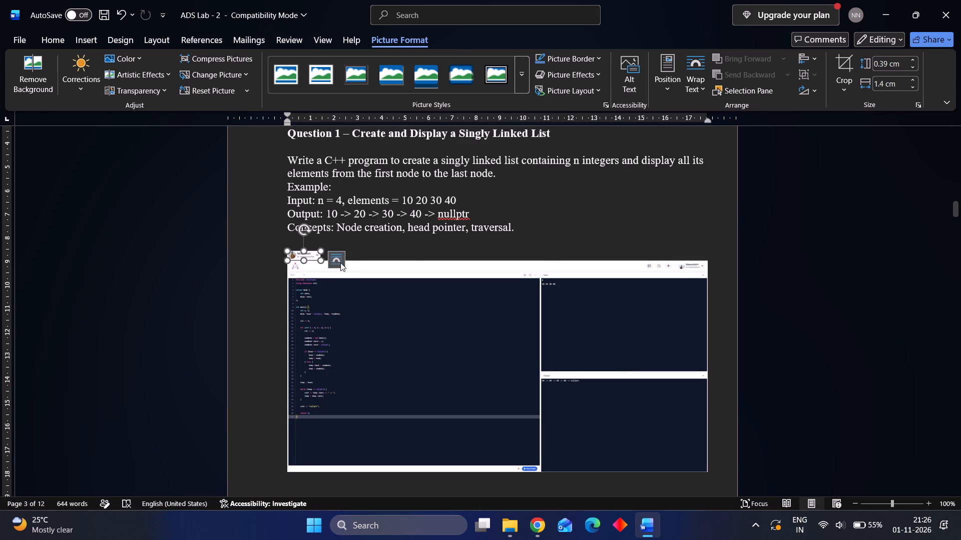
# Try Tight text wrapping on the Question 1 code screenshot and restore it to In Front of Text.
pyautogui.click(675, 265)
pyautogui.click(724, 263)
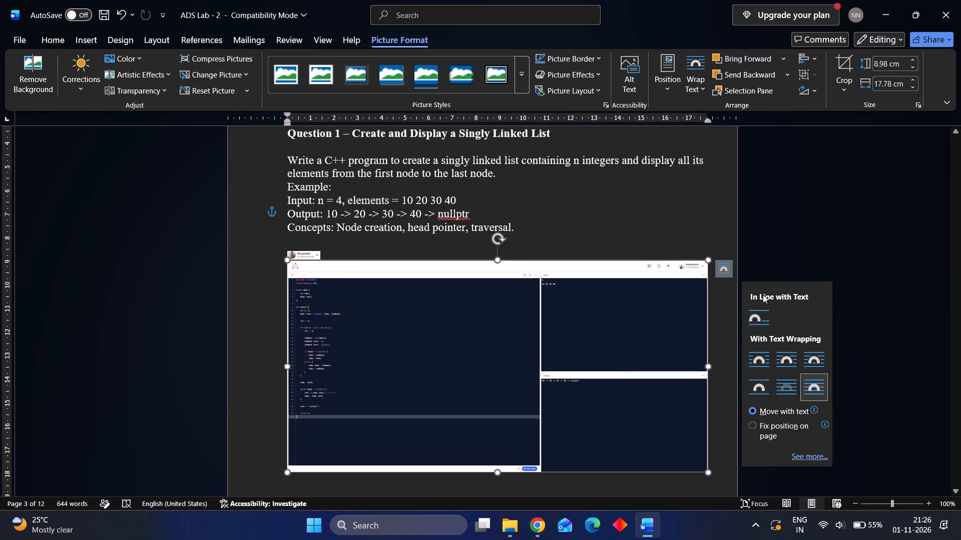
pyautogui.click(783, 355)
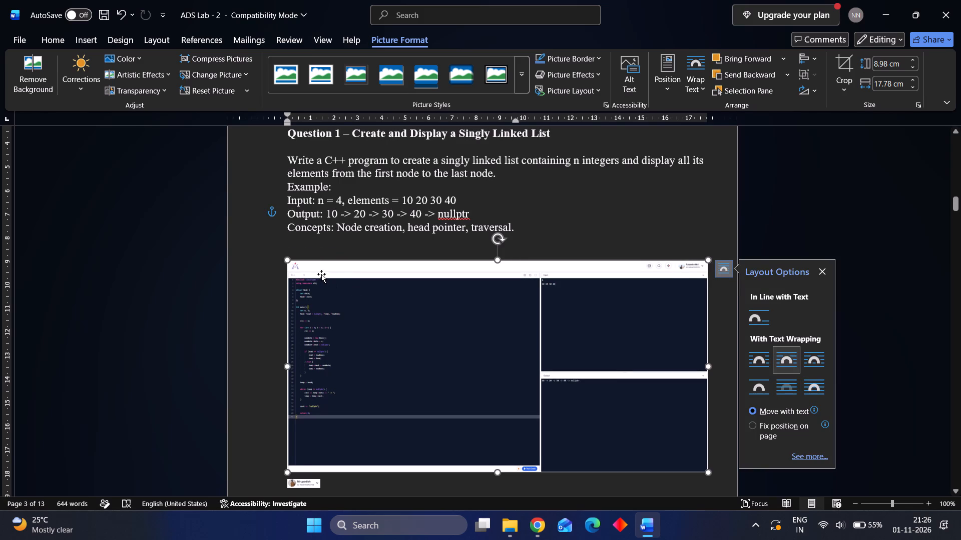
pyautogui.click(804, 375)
# Apply Tight text wrapping to the small profile badge picture above the code screenshot.
pyautogui.click(306, 253)
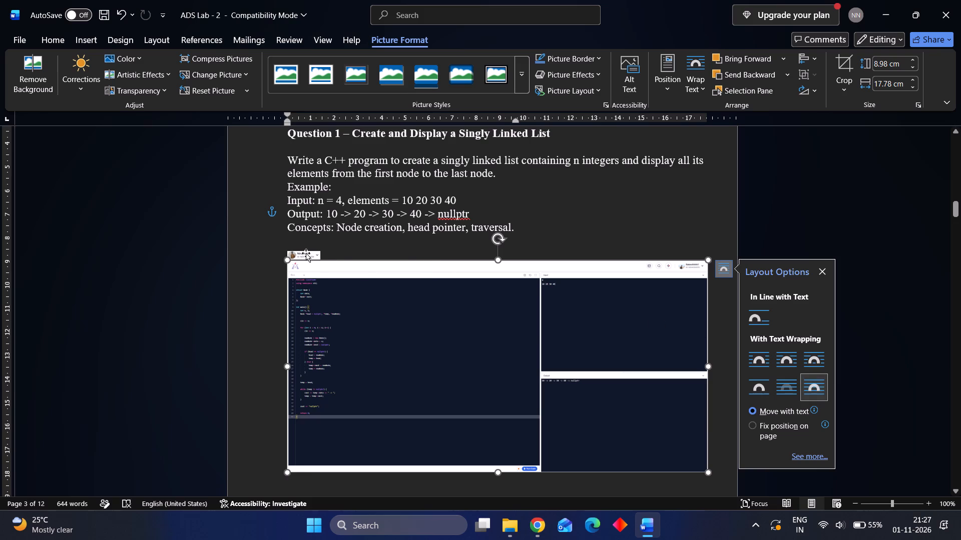
pyautogui.click(306, 252)
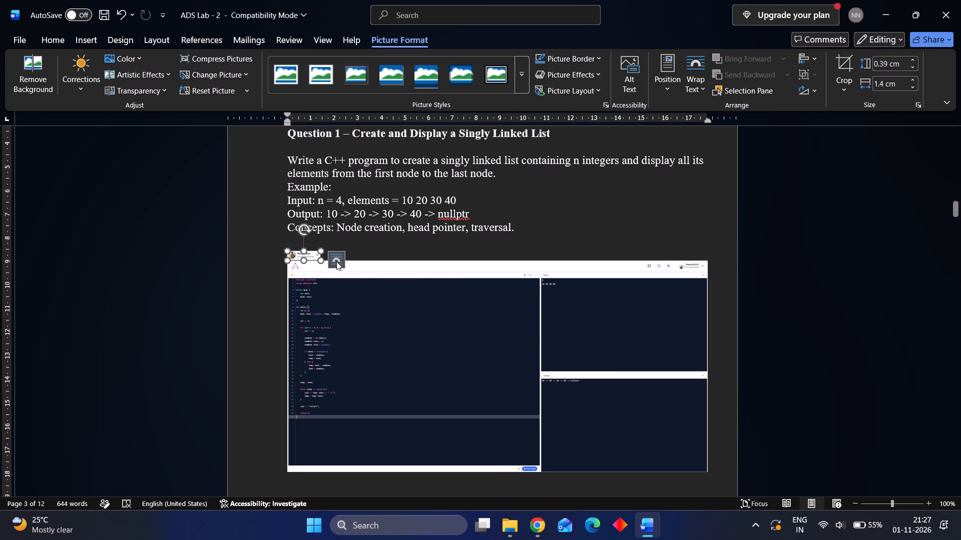
pyautogui.click(340, 262)
pyautogui.click(400, 349)
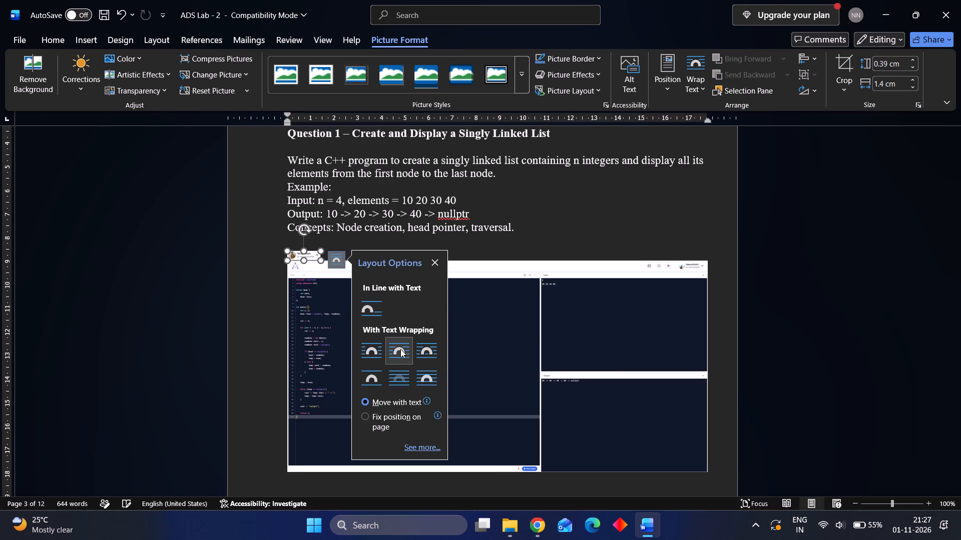
# Move the small profile badge clear of the Question 1 code screenshot and apply Tight text wrapping to the screenshot.
pyautogui.moveTo(308, 254); pyautogui.dragTo(436, 276)
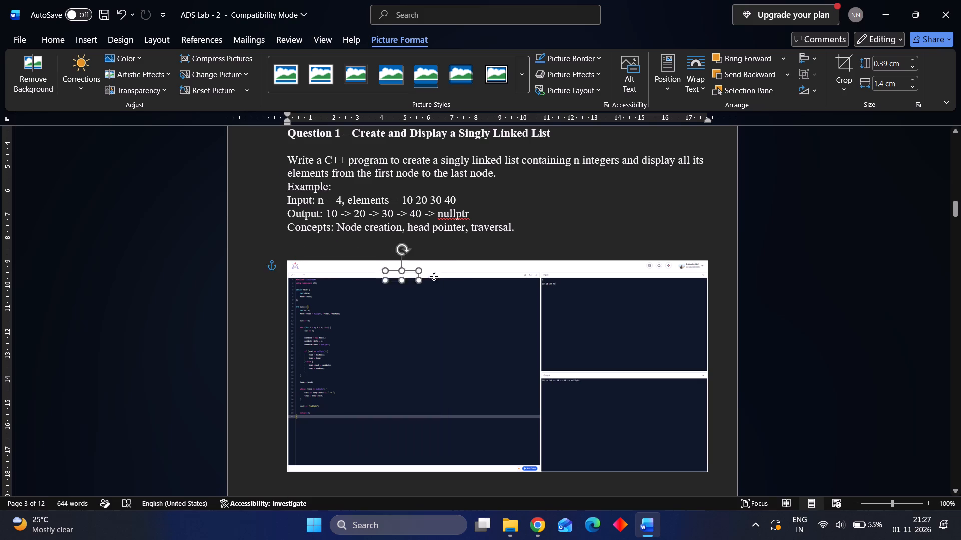
pyautogui.moveTo(436, 276); pyautogui.dragTo(614, 234)
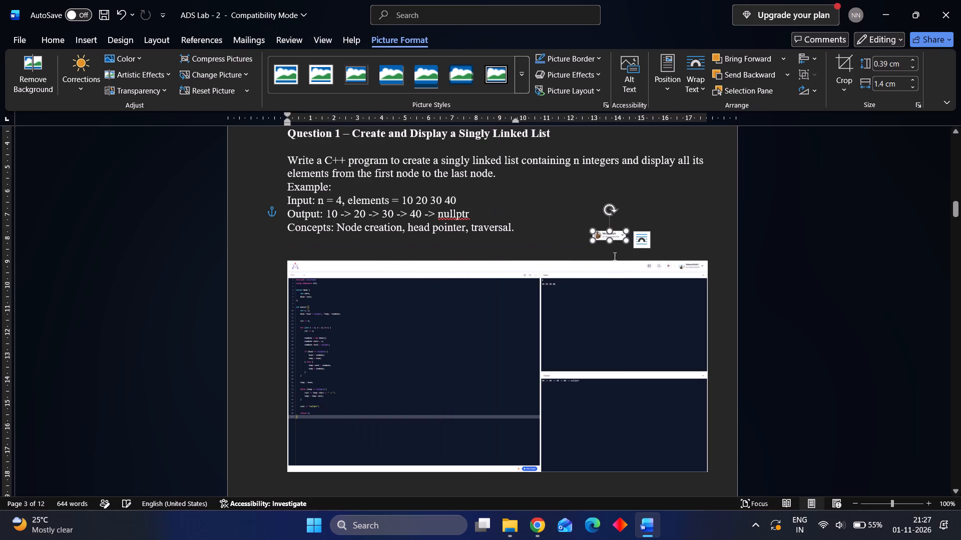
pyautogui.click(610, 270)
pyautogui.click(727, 273)
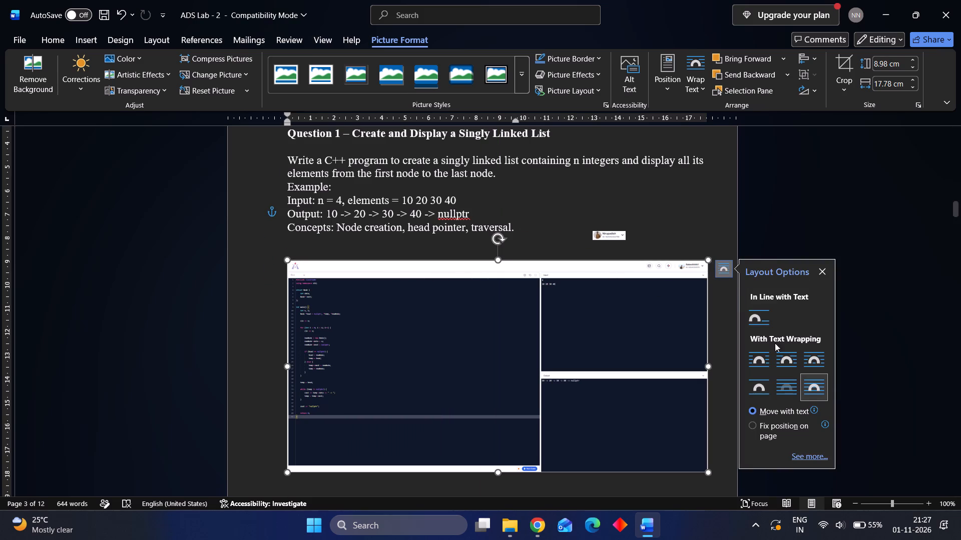
pyautogui.click(787, 365)
# Place the small profile badge over the old profile badge in the header of the Question 1 code screenshot.
pyautogui.moveTo(614, 235); pyautogui.dragTo(686, 266)
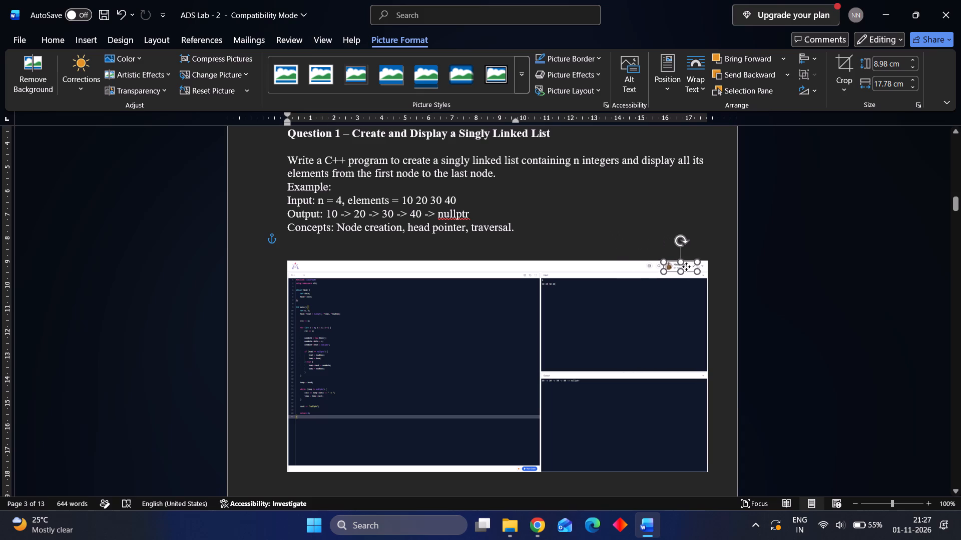
pyautogui.moveTo(686, 266); pyautogui.dragTo(697, 265)
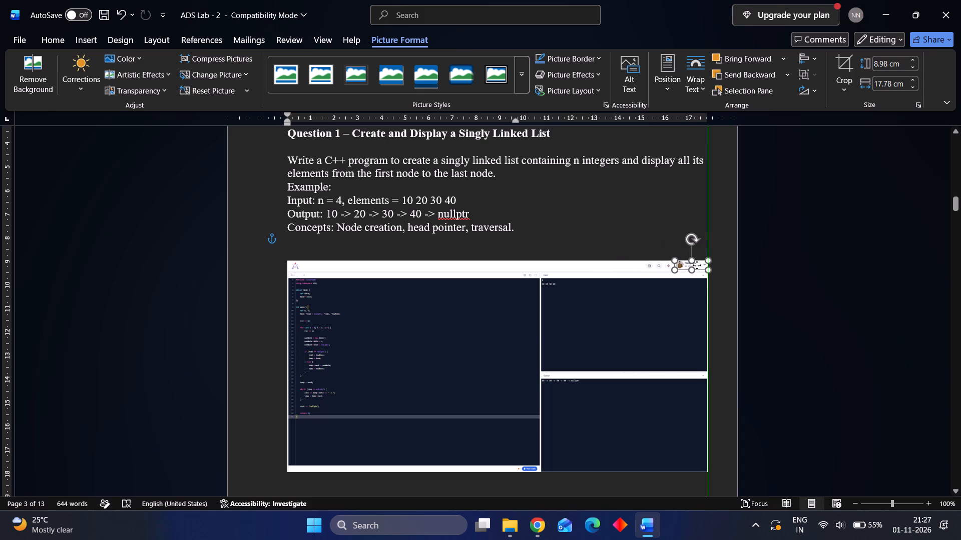
pyautogui.moveTo(697, 265); pyautogui.dragTo(694, 265)
pyautogui.click(711, 235)
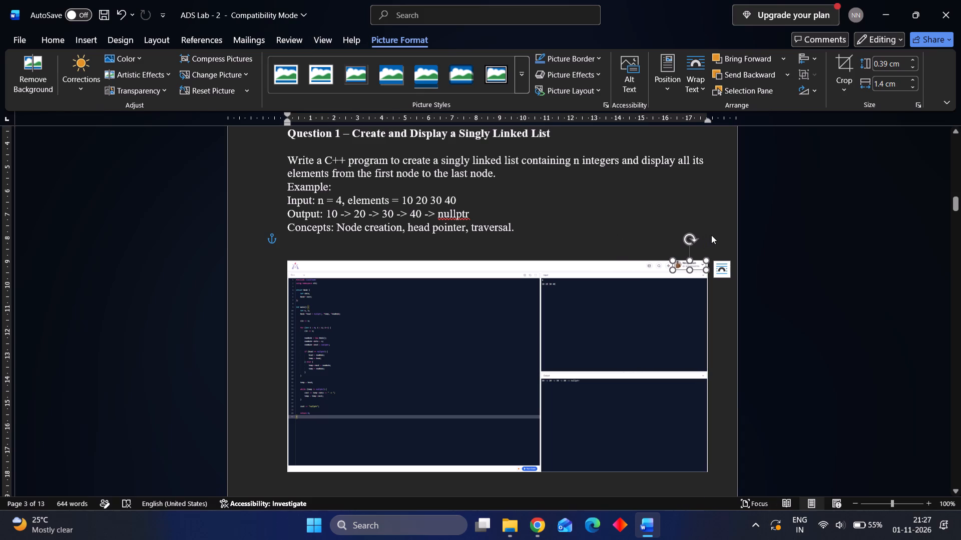
# Copy the new profile badge from the Question 1 screenshot and paste it at the blank line above the Question 2 code screenshot.
pyautogui.scroll(-2, 666, 326)
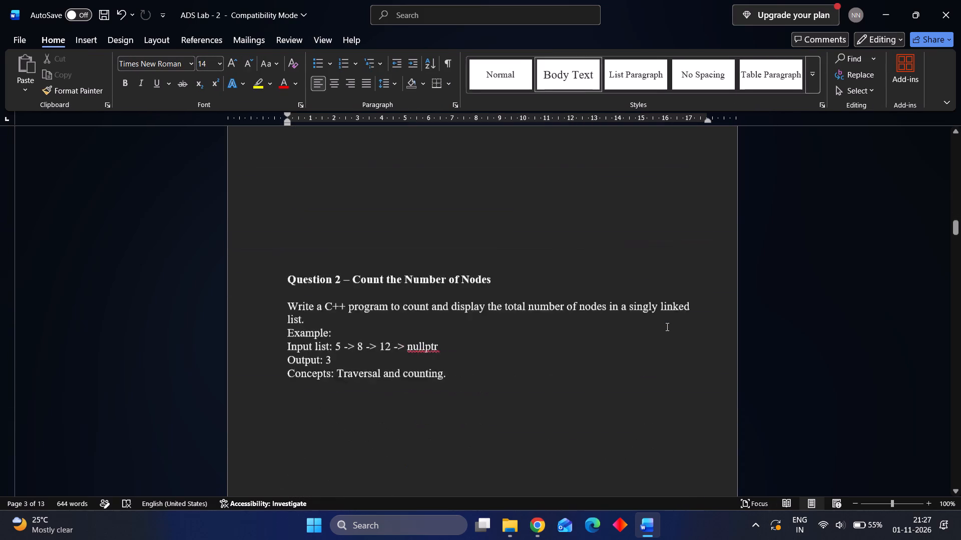
pyautogui.scroll(-1, 666, 326)
pyautogui.scroll(5, 666, 326)
pyautogui.click(666, 326)
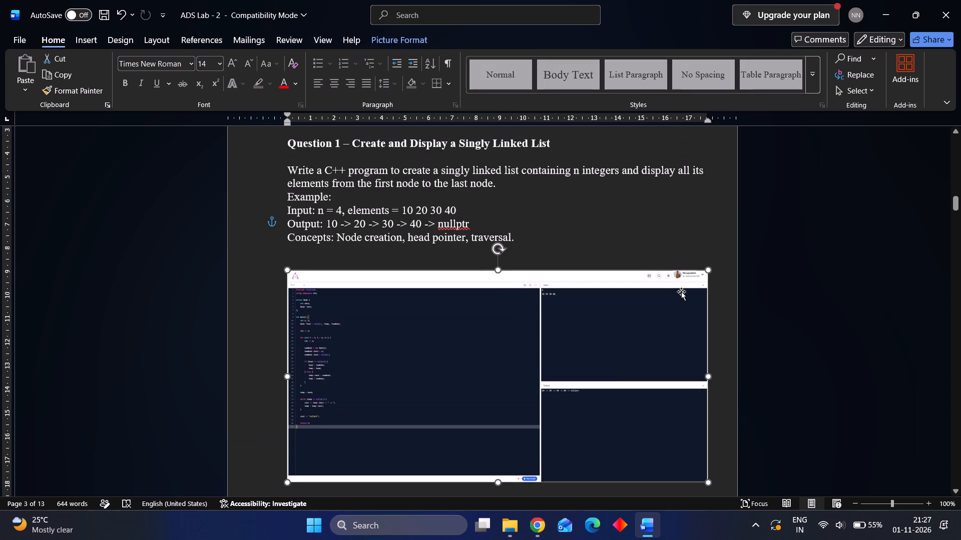
pyautogui.click(687, 275)
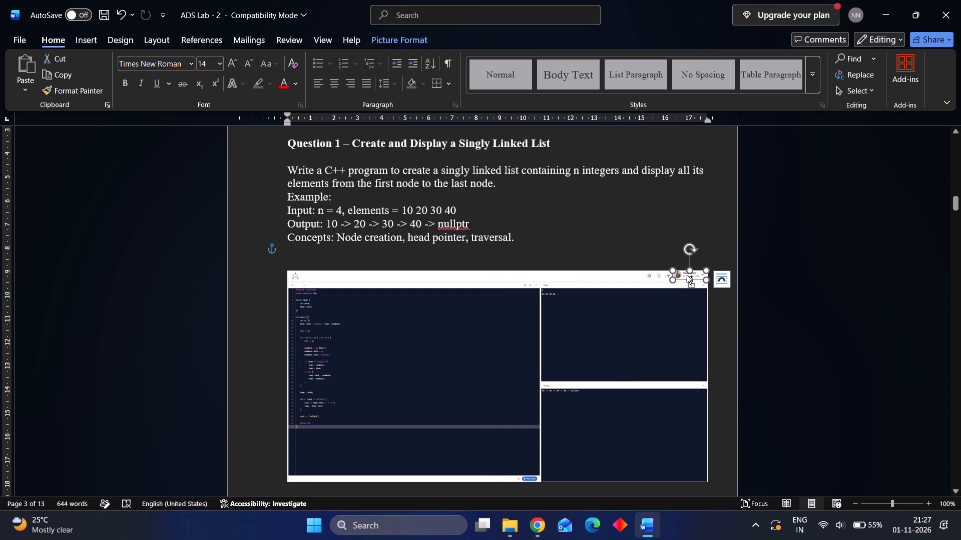
pyautogui.hotkey('ctrl', 'c')
pyautogui.scroll(-4, 554, 299)
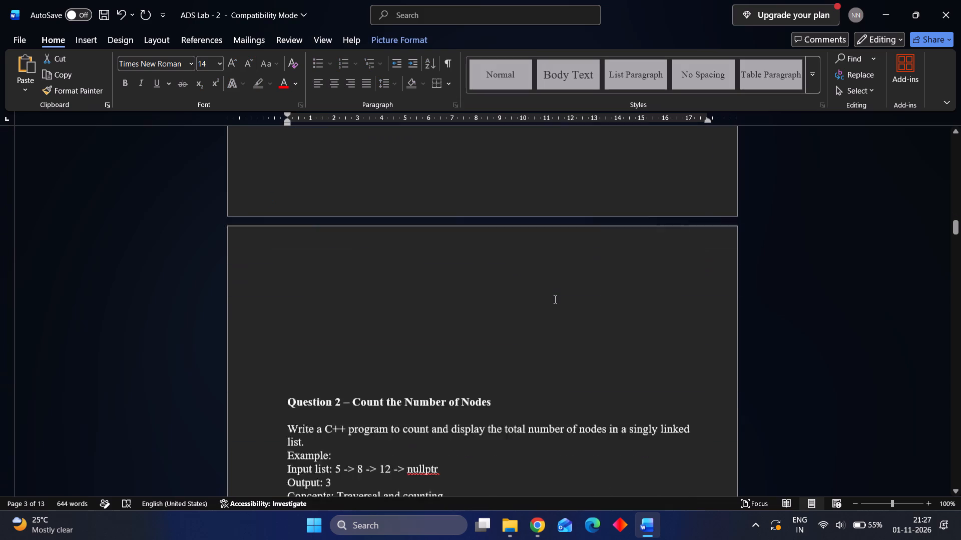
pyautogui.scroll(-9, 554, 299)
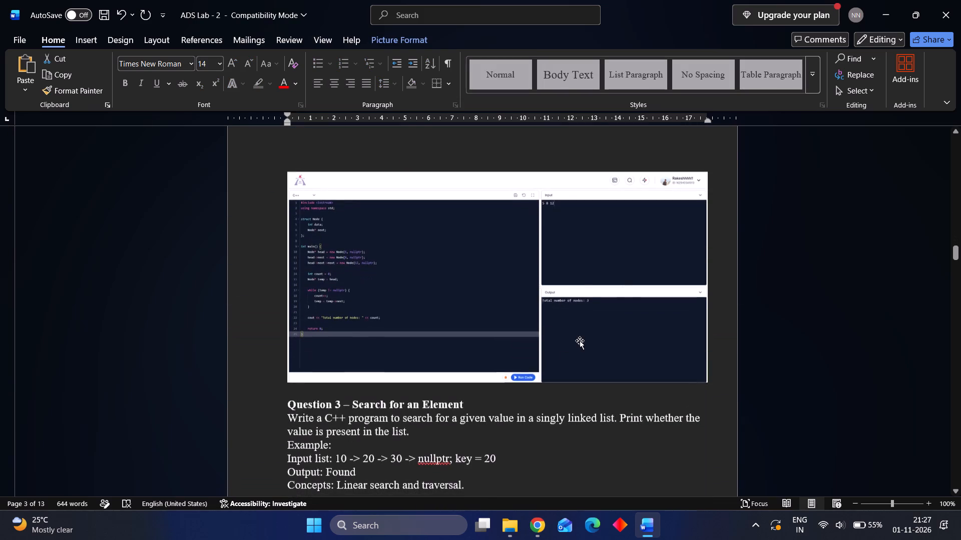
pyautogui.scroll(1, 569, 259)
pyautogui.click(329, 286)
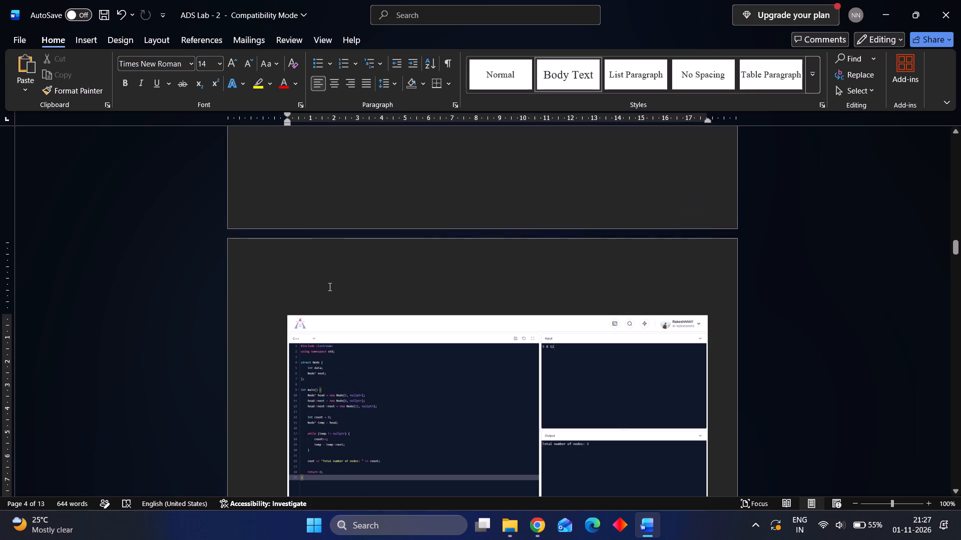
pyautogui.hotkey('ctrl', 'v')
# Apply Tight text wrapping to the Question 2 code screenshot.
pyautogui.click(498, 328)
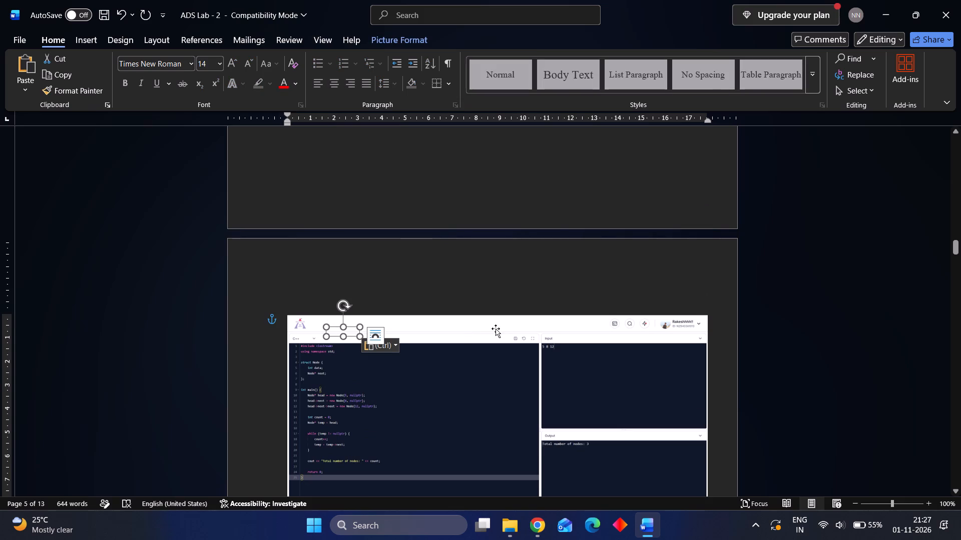
pyautogui.click(729, 327)
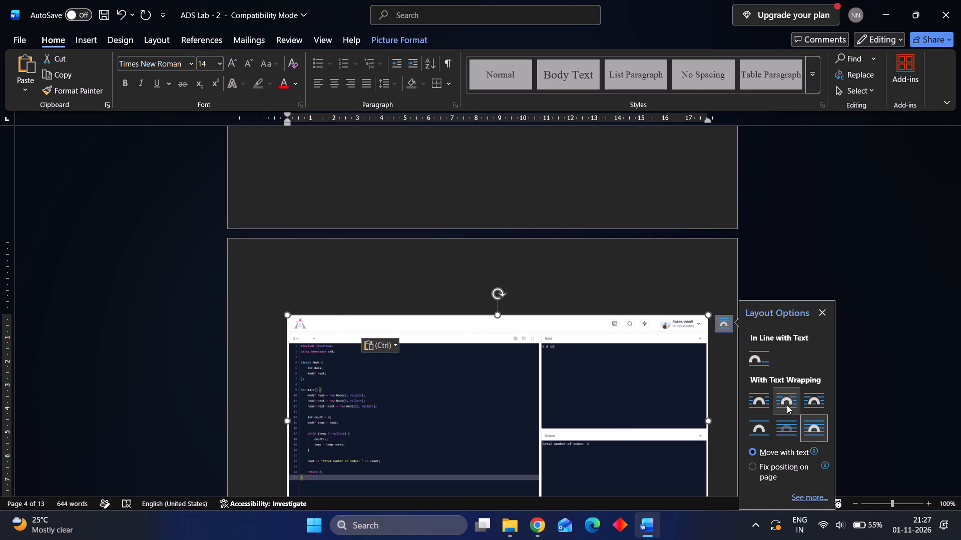
pyautogui.click(787, 405)
# Move the pasted badge onto the old profile badge in the Question 2 screenshot's header and enlarge it slightly to cover it.
pyautogui.moveTo(340, 331); pyautogui.dragTo(542, 346)
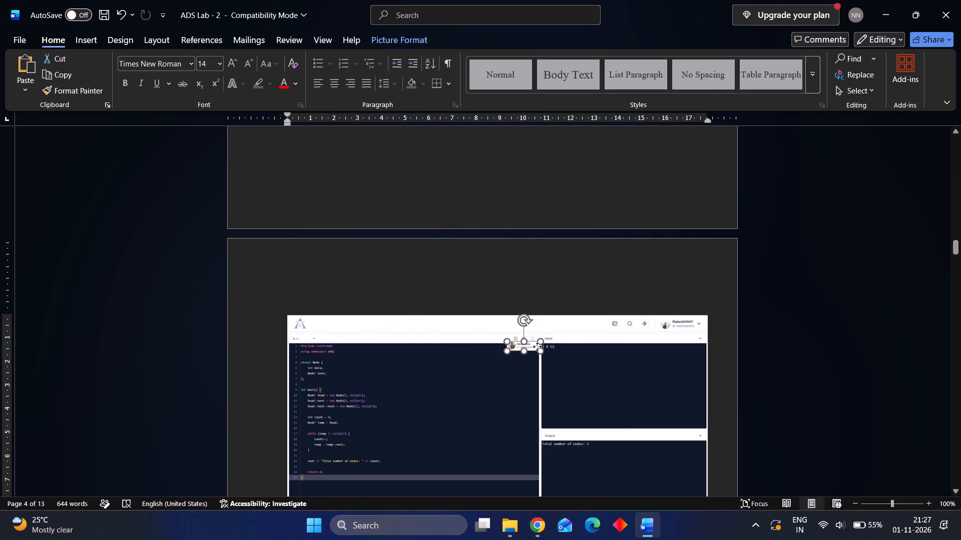
pyautogui.moveTo(542, 346); pyautogui.dragTo(676, 322)
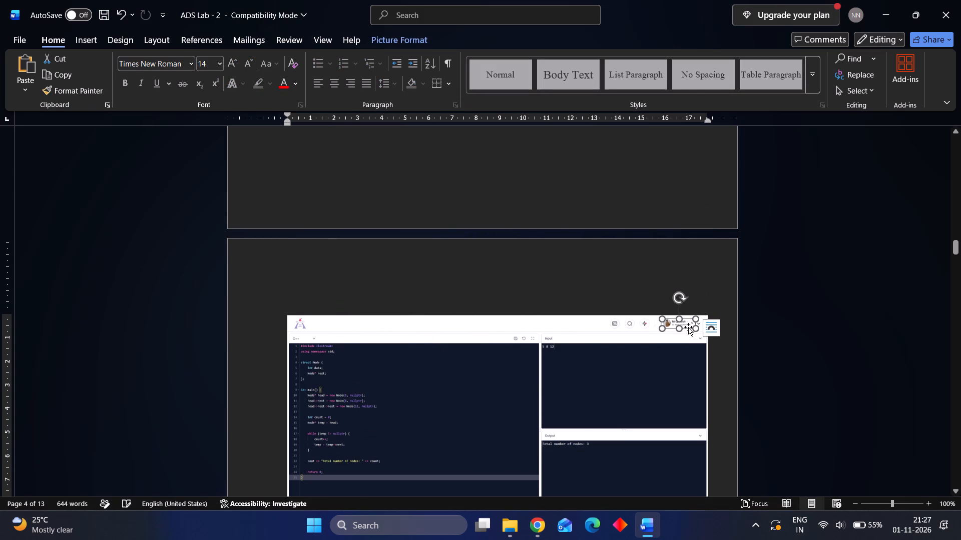
pyautogui.moveTo(694, 327); pyautogui.dragTo(705, 329)
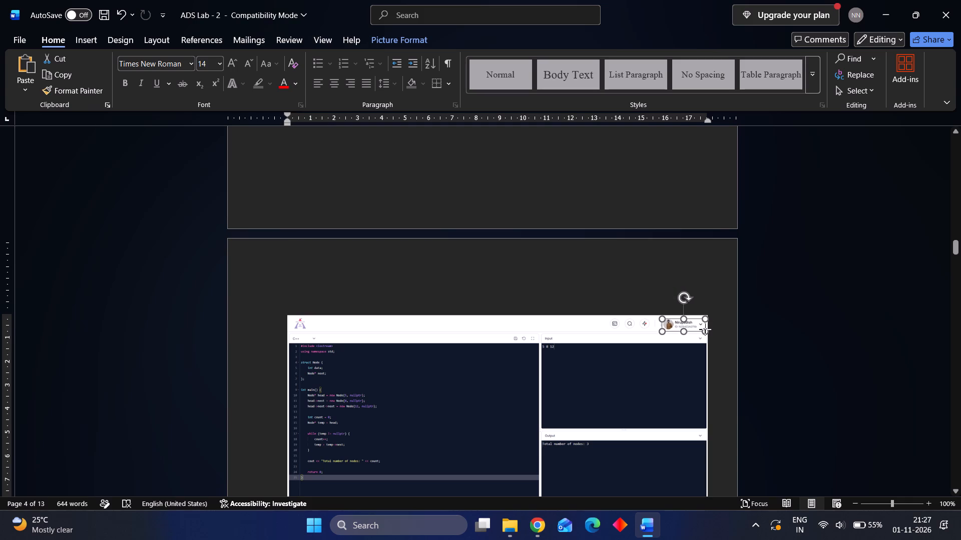
pyautogui.moveTo(705, 329); pyautogui.dragTo(705, 330)
pyautogui.moveTo(682, 323); pyautogui.dragTo(677, 321)
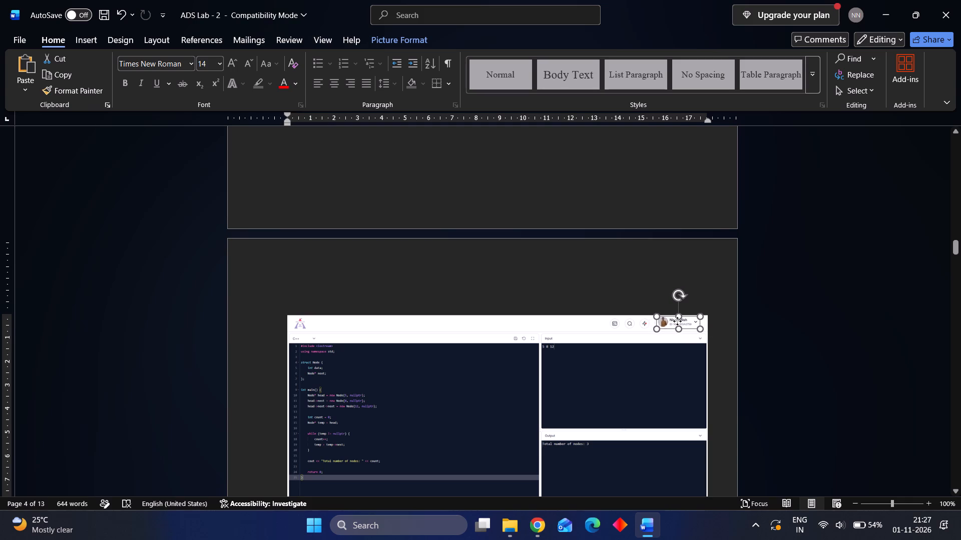
pyautogui.moveTo(677, 321); pyautogui.dragTo(678, 321)
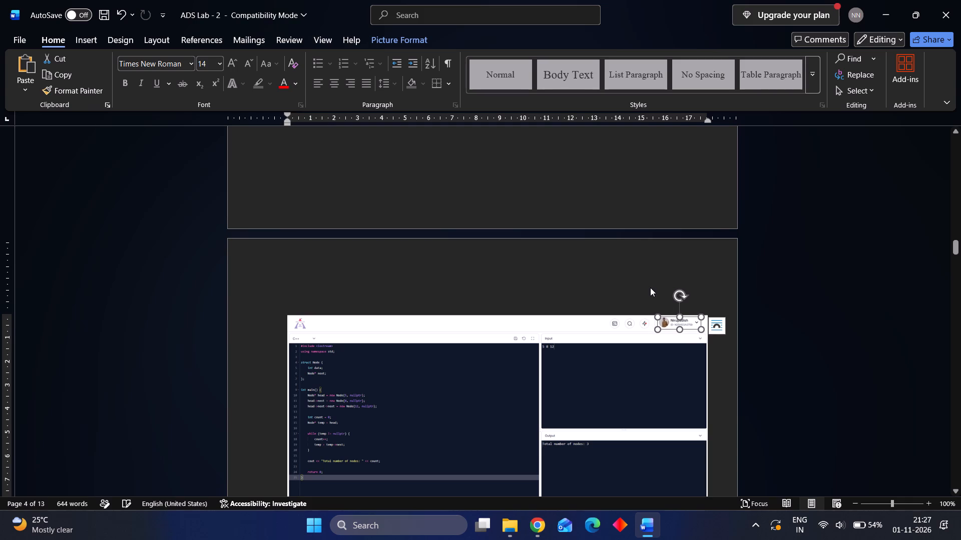
pyautogui.click(650, 287)
# Move the Question 3 code screenshot onto the page after the question text and set its layout to In Line with Text.
pyautogui.scroll(-3, 690, 378)
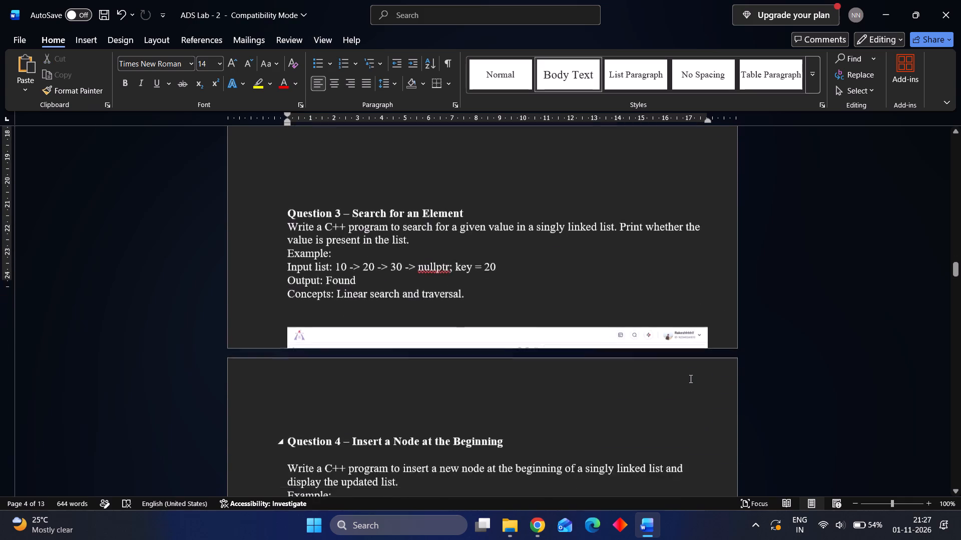
pyautogui.scroll(-1, 690, 378)
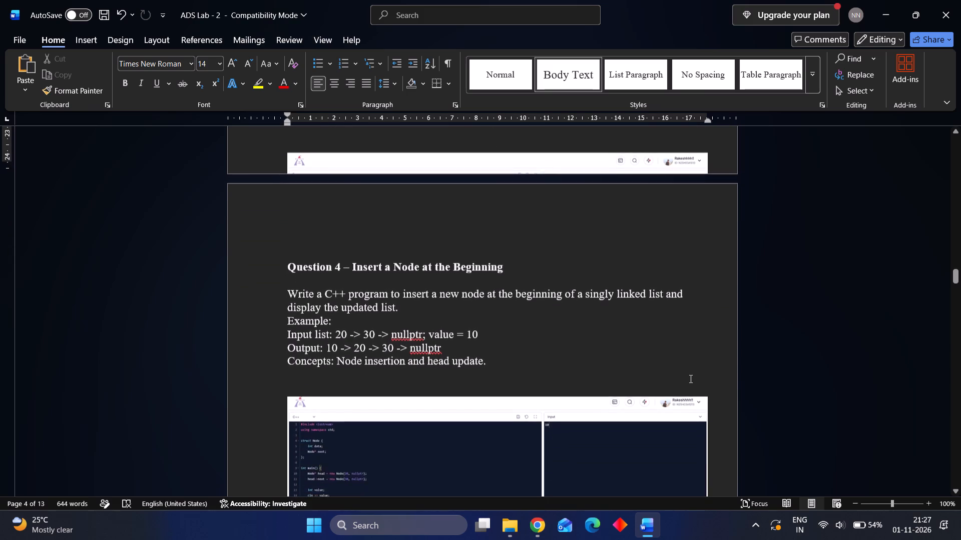
pyautogui.click(608, 200)
pyautogui.moveTo(608, 200); pyautogui.dragTo(603, 242)
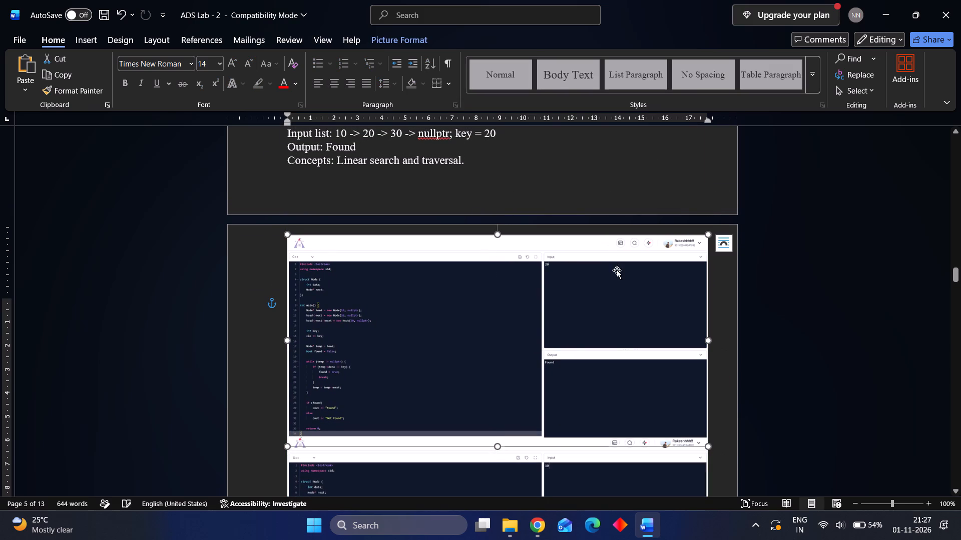
pyautogui.click(720, 244)
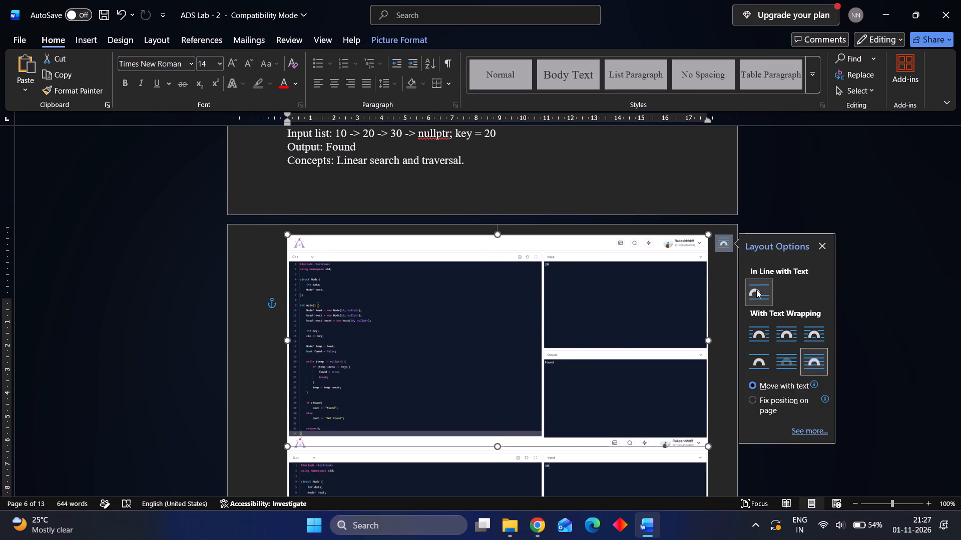
pyautogui.click(756, 289)
pyautogui.click(655, 255)
# Paste the copied profile badge after the Concepts line of Question 3.
pyautogui.scroll(-2, 655, 255)
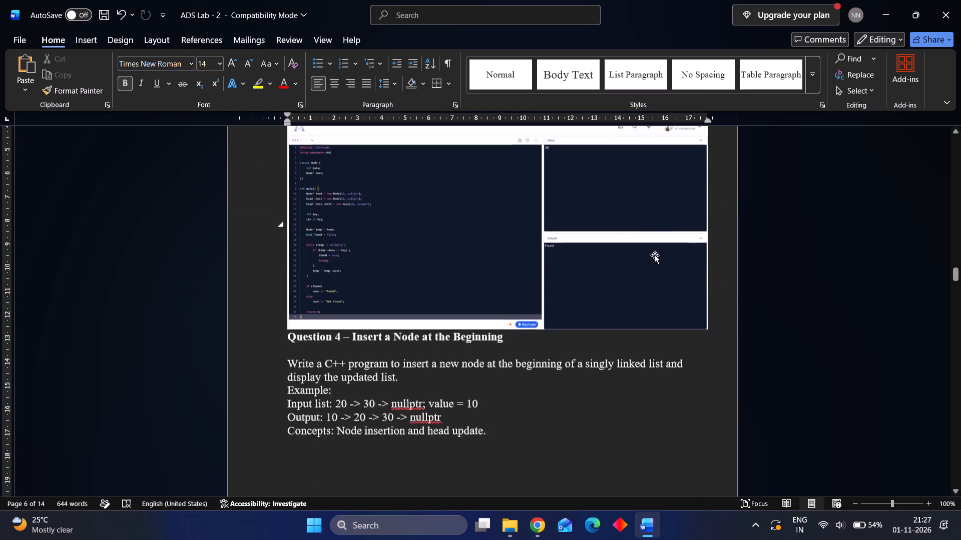
pyautogui.scroll(2, 655, 255)
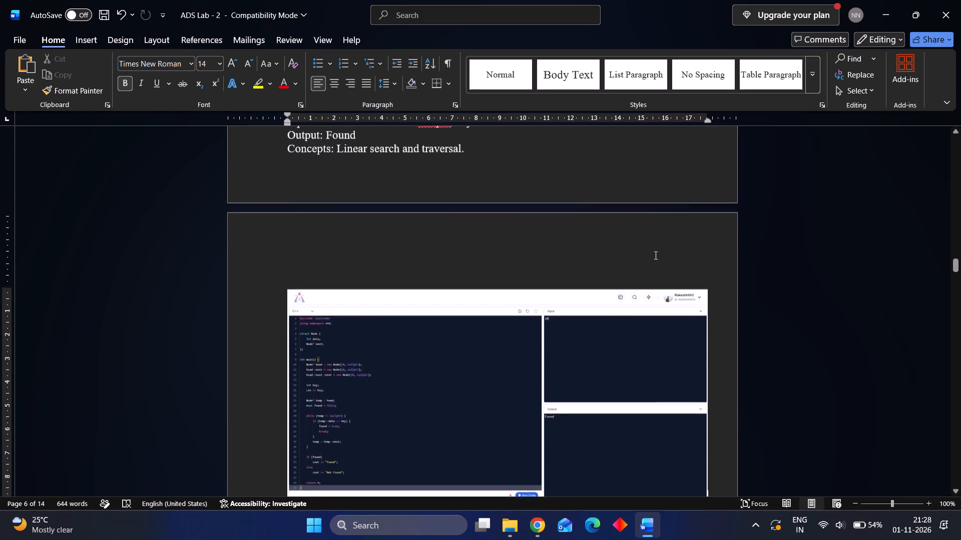
pyautogui.scroll(2, 655, 255)
pyautogui.scroll(-1, 655, 255)
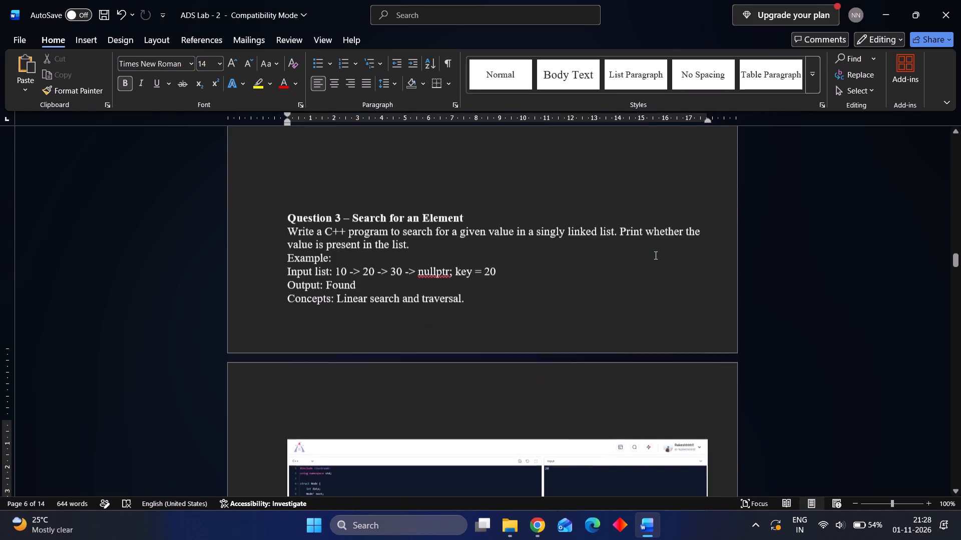
pyautogui.scroll(-1, 655, 255)
pyautogui.click(287, 261)
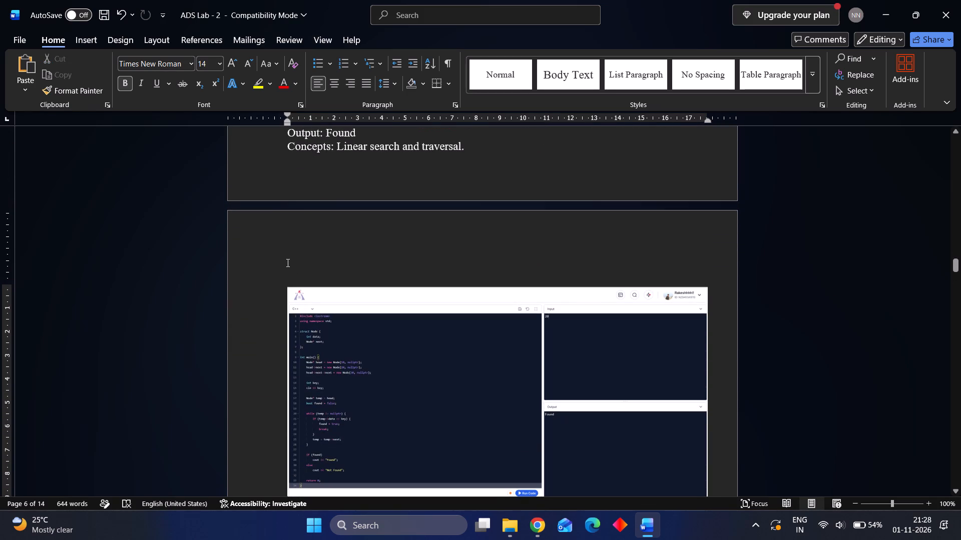
pyautogui.click(279, 288)
pyautogui.moveTo(354, 157); pyautogui.dragTo(376, 164)
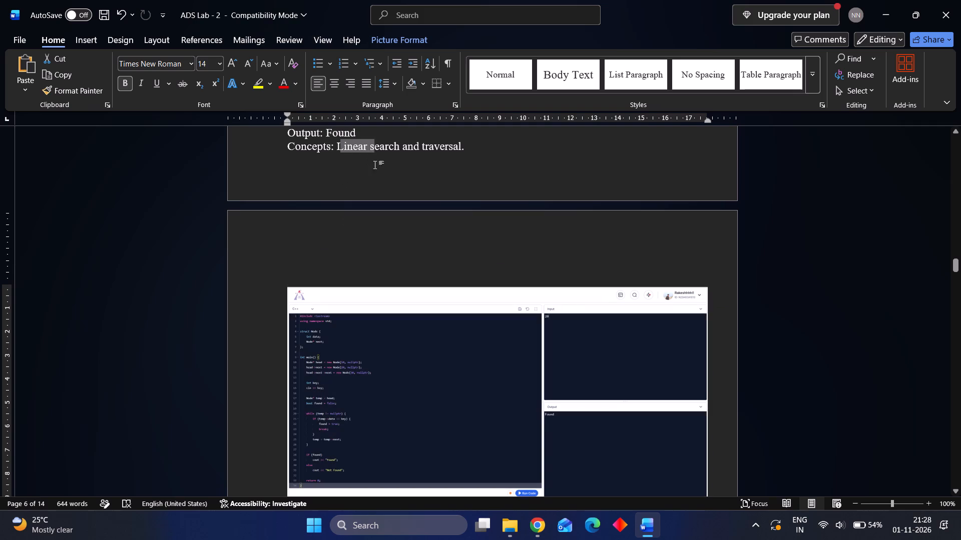
pyautogui.moveTo(376, 164); pyautogui.dragTo(435, 161)
pyautogui.click(435, 161)
pyautogui.click(473, 156)
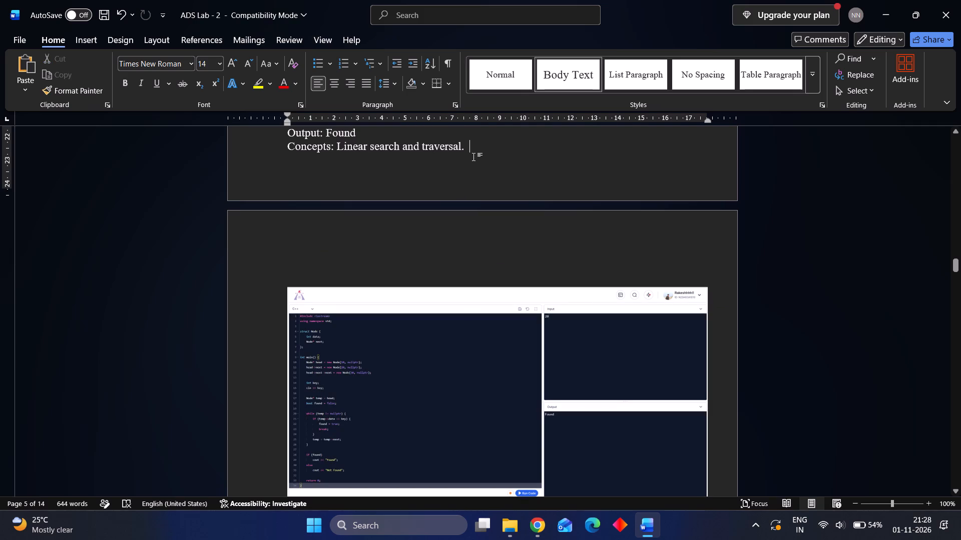
pyautogui.hotkey('ctrl', 'v')
# Move the pasted badge to the blank space above the Question 3 code screenshot on the following page.
pyautogui.moveTo(306, 159); pyautogui.dragTo(320, 162)
pyautogui.moveTo(314, 159); pyautogui.dragTo(343, 169)
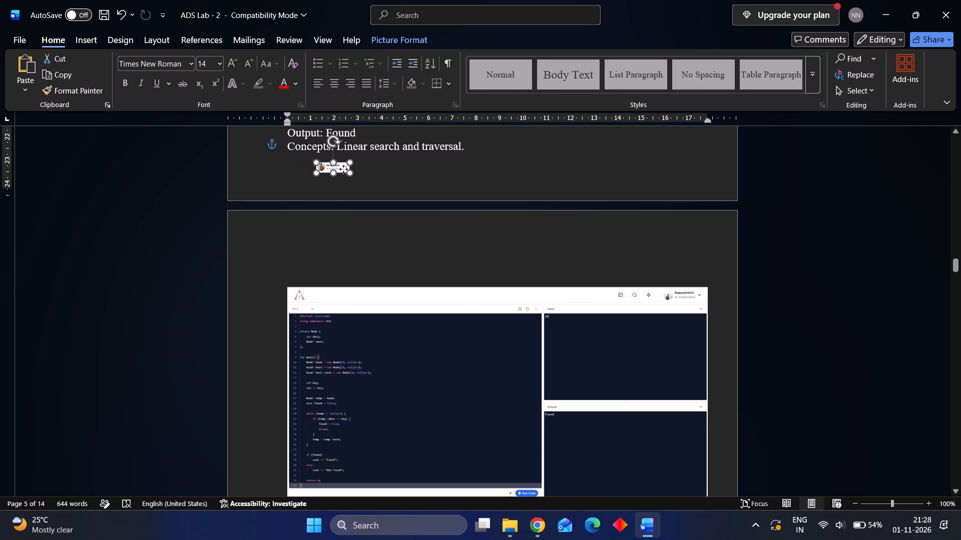
pyautogui.moveTo(343, 169); pyautogui.dragTo(468, 235)
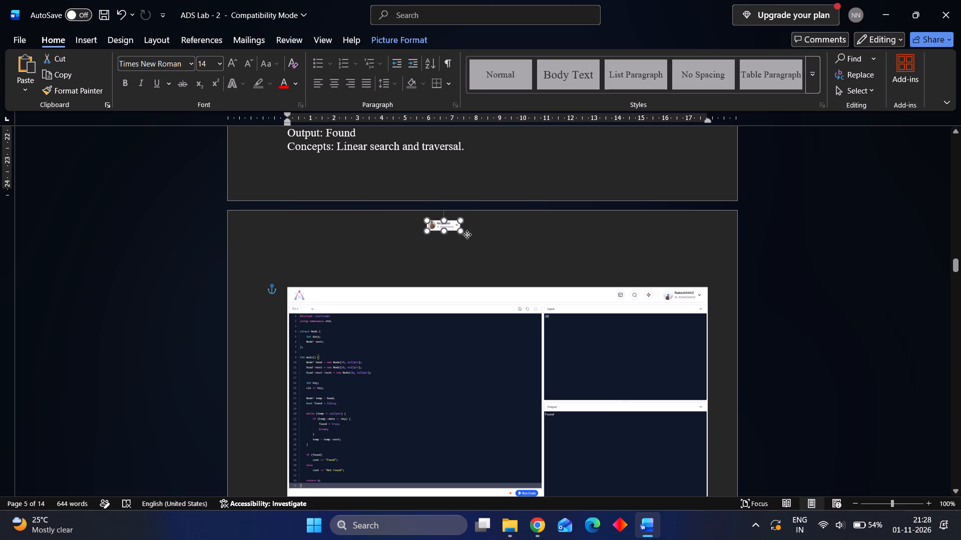
pyautogui.moveTo(468, 235); pyautogui.dragTo(633, 301)
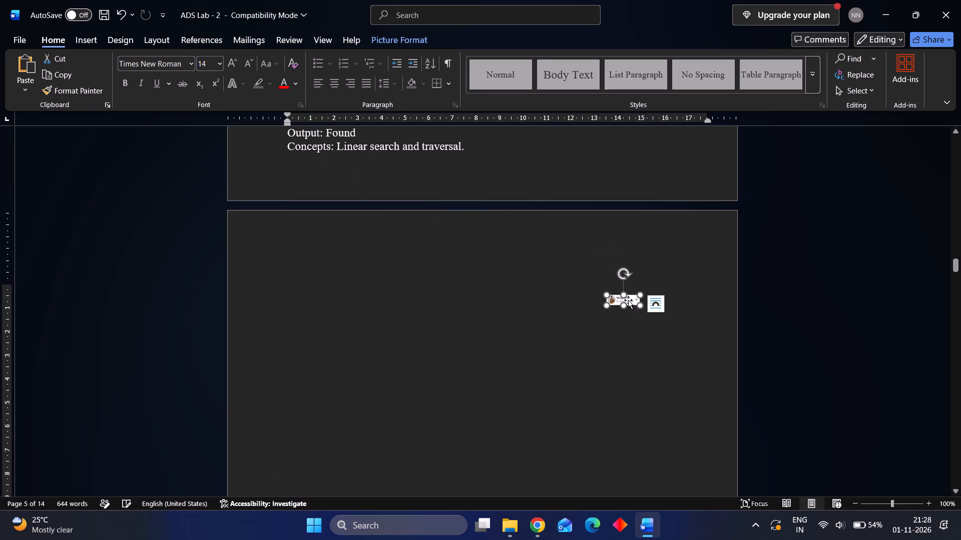
pyautogui.moveTo(627, 300); pyautogui.dragTo(553, 254)
# Apply Tight text wrapping to the Question 3 code screenshot.
pyautogui.click(622, 333)
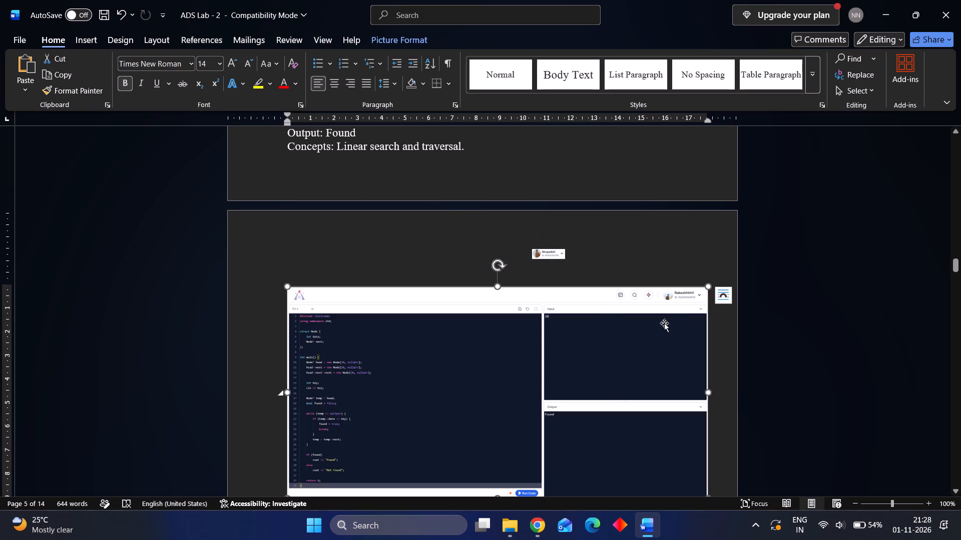
pyautogui.click(732, 293)
pyautogui.click(784, 387)
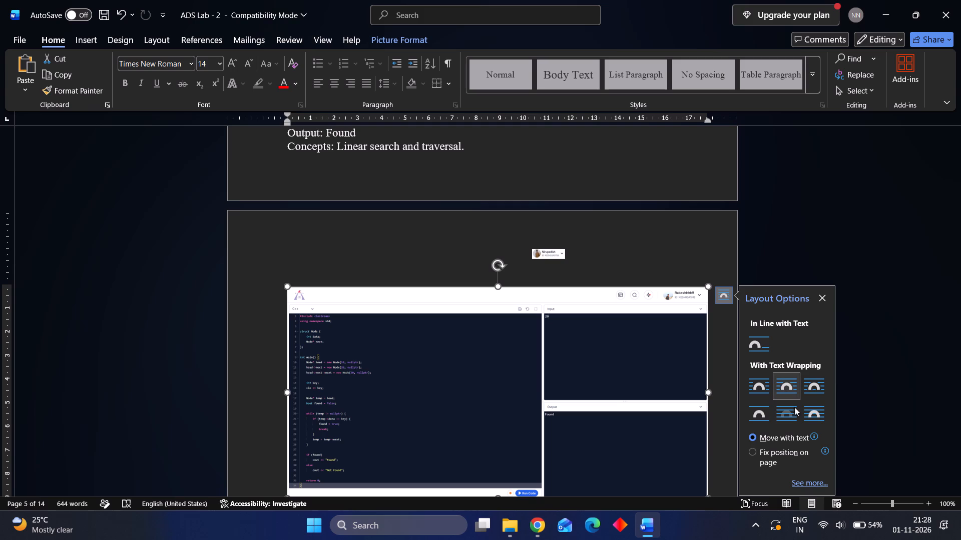
# Move the pasted profile badge across the blank space above the Question 3 code screenshot and apply Tight text wrapping to it.
pyautogui.moveTo(539, 252); pyautogui.dragTo(576, 295)
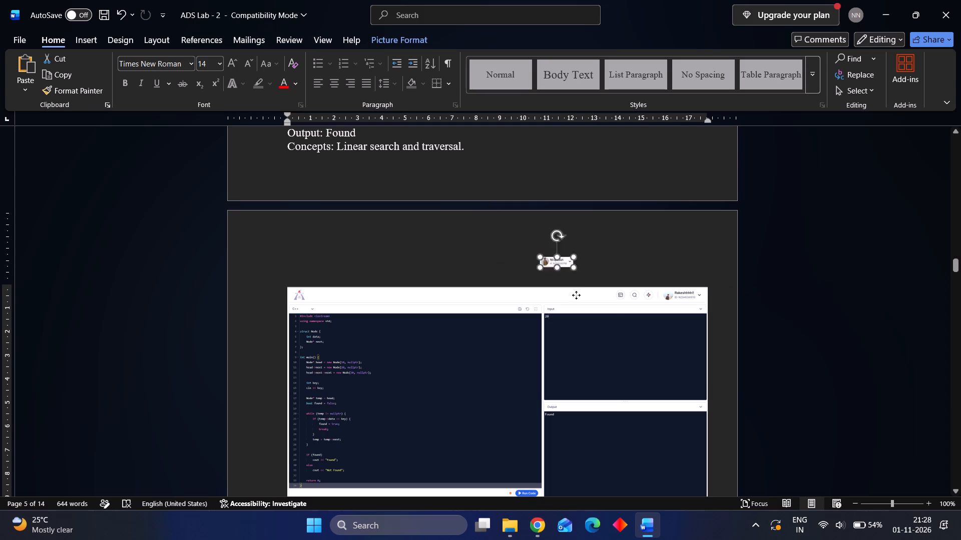
pyautogui.moveTo(576, 295); pyautogui.dragTo(628, 255)
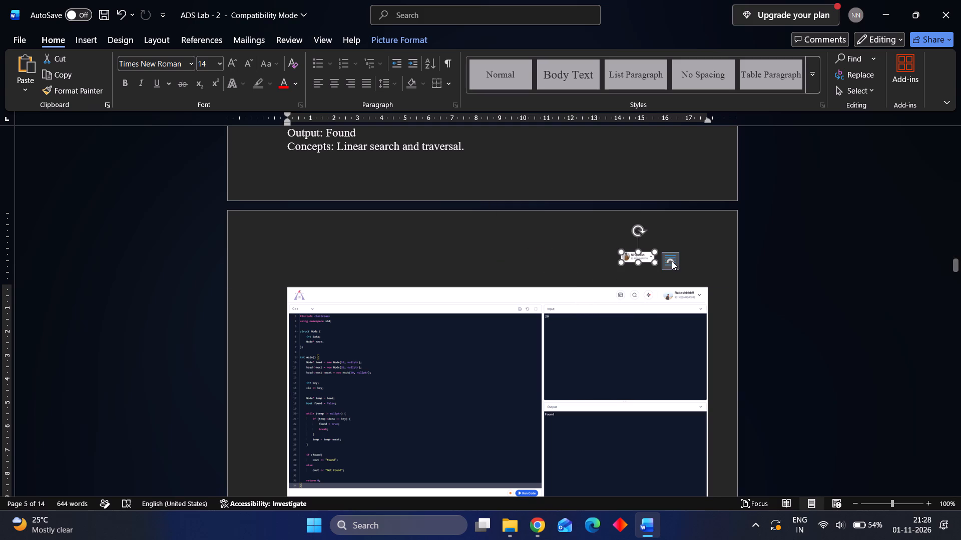
pyautogui.click(672, 260)
pyautogui.click(727, 341)
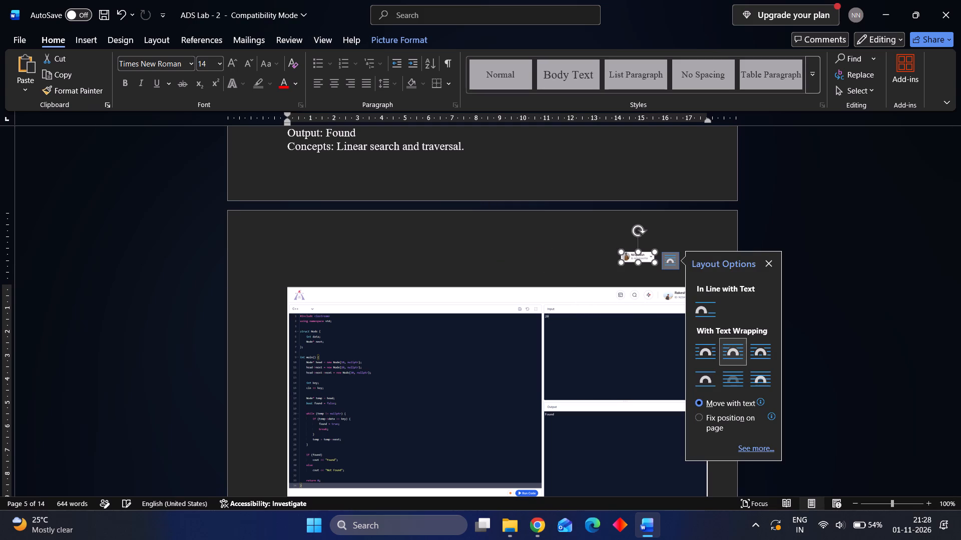
# Make the pasted profile badge slightly taller and place it just above the old badge on the Question 3 code screenshot.
pyautogui.moveTo(637, 259); pyautogui.dragTo(641, 265)
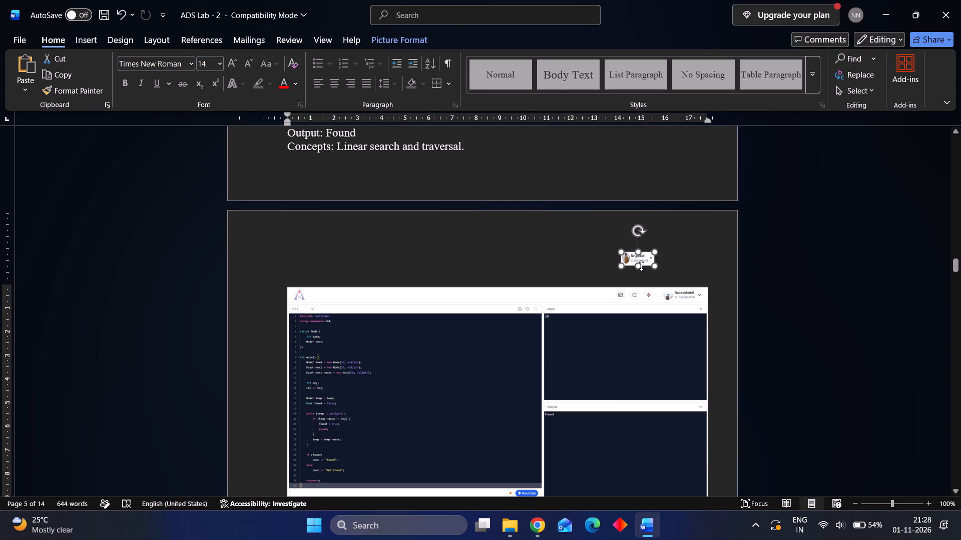
pyautogui.moveTo(645, 259); pyautogui.dragTo(668, 280)
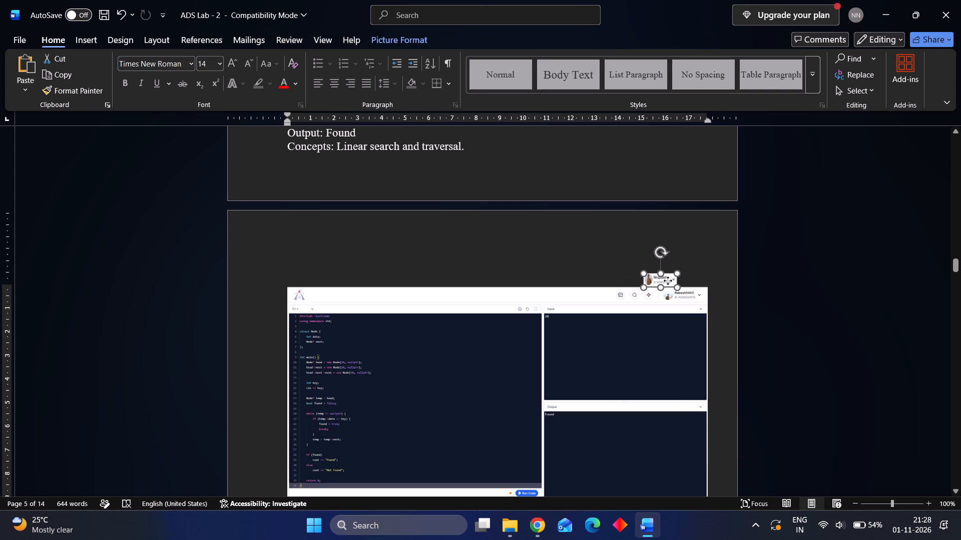
pyautogui.moveTo(668, 280); pyautogui.dragTo(670, 278)
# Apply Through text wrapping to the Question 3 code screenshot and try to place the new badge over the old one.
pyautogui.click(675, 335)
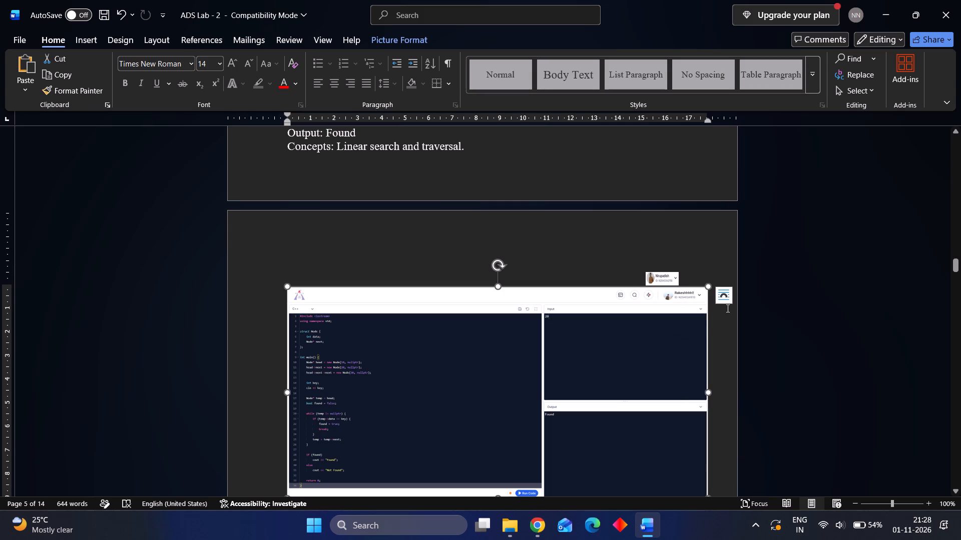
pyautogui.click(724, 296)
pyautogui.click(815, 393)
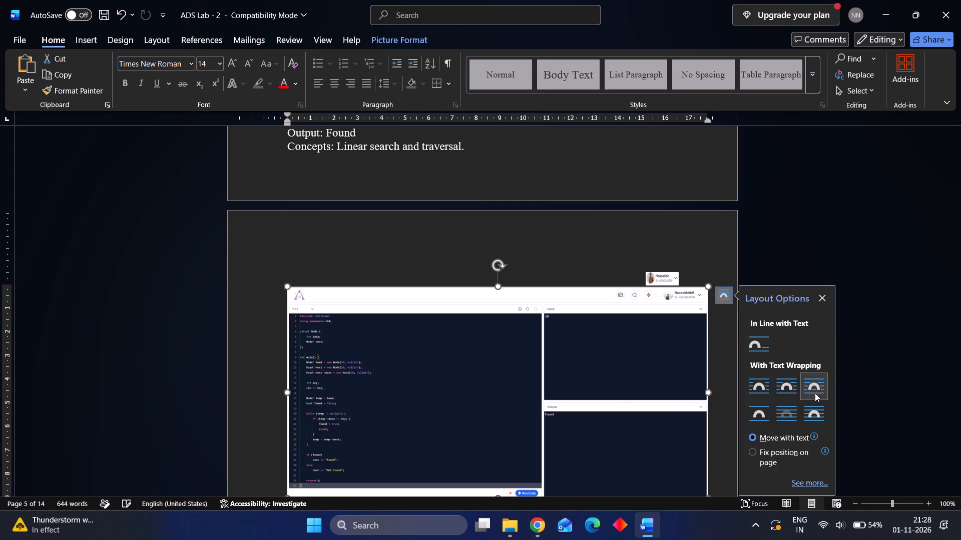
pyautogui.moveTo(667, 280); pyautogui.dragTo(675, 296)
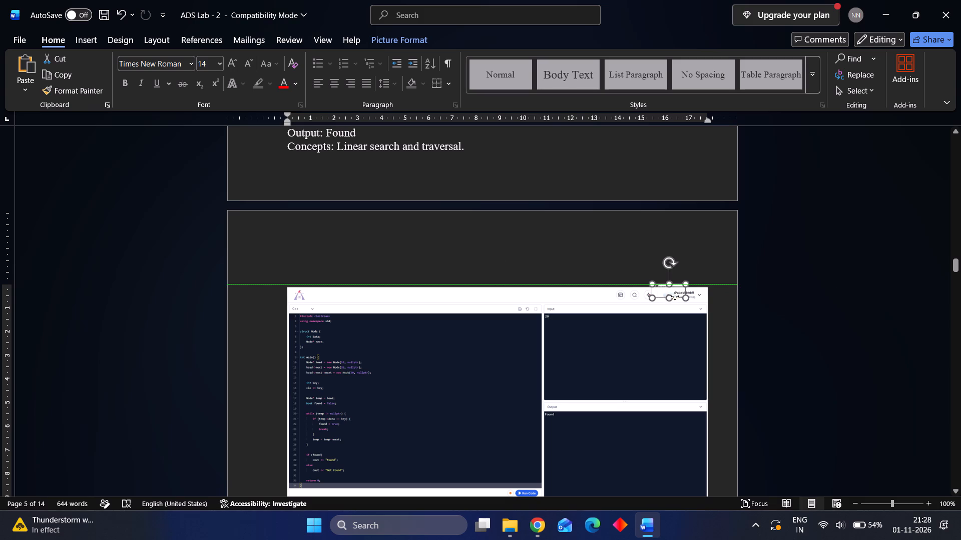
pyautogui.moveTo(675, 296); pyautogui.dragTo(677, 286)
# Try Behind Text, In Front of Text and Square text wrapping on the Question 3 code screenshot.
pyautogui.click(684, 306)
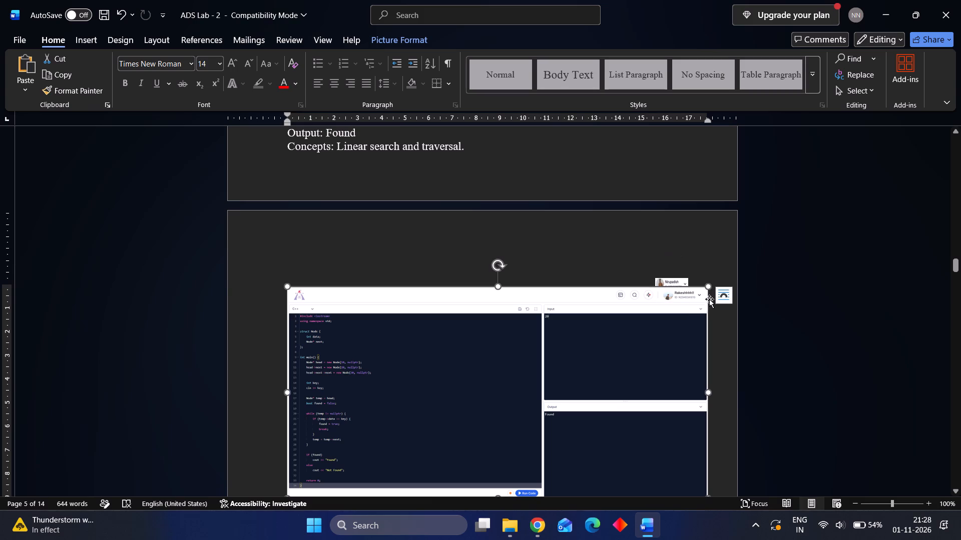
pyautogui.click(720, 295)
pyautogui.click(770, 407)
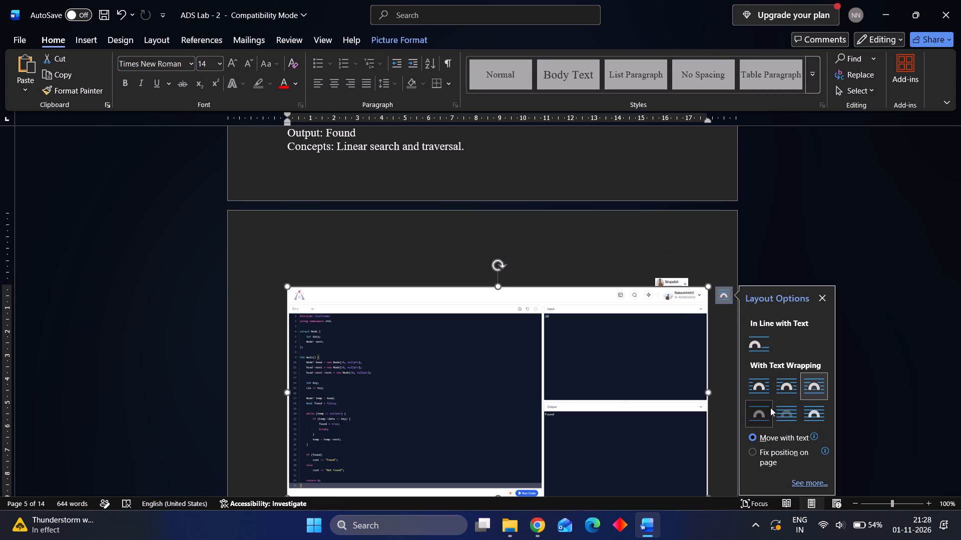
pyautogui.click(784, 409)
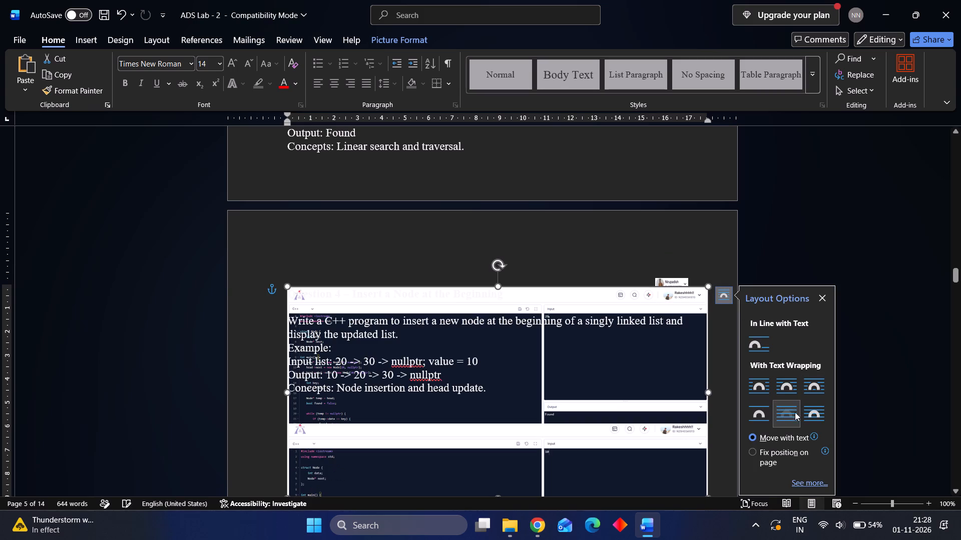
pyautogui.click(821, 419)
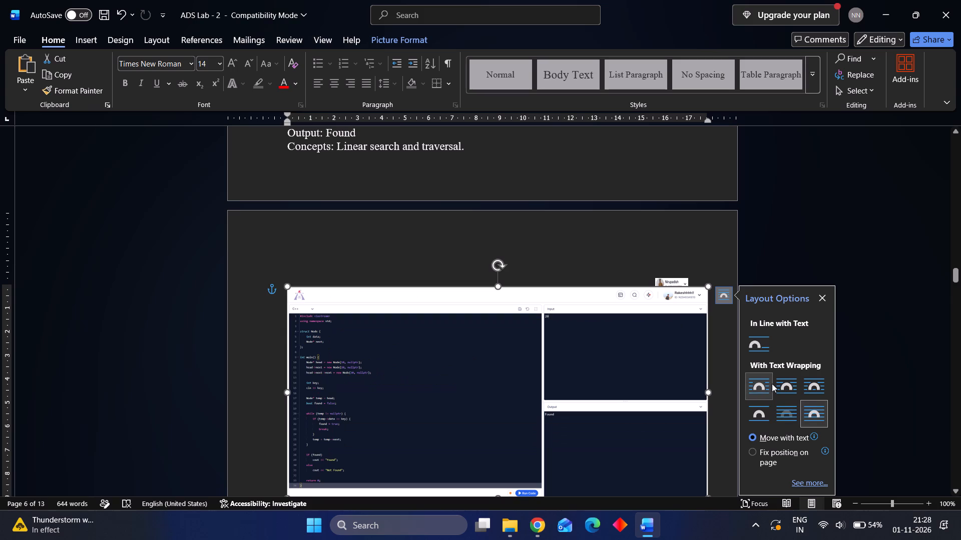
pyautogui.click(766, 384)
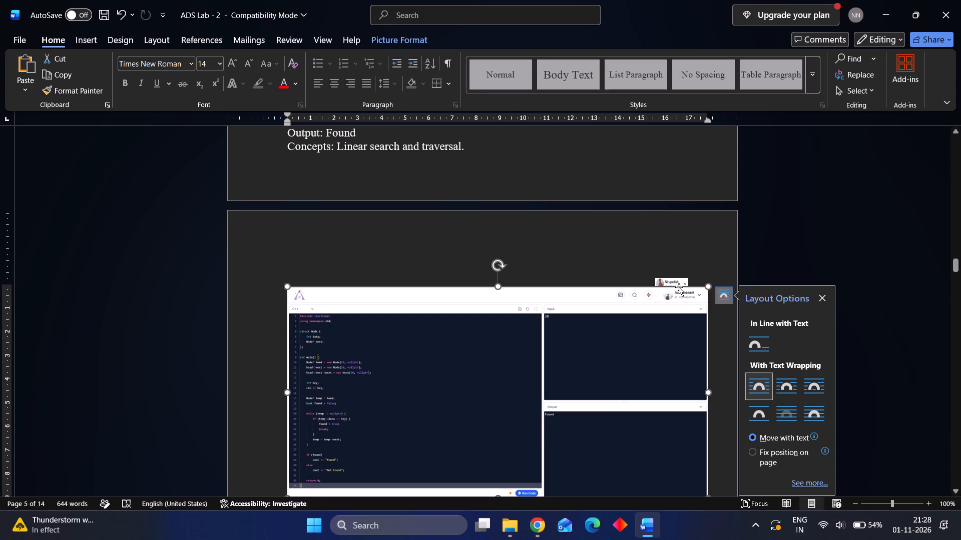
# Stretch the new profile badge taller and place it over the old badge on the Question 3 code screenshot.
pyautogui.click(672, 279)
pyautogui.moveTo(672, 279); pyautogui.dragTo(686, 292)
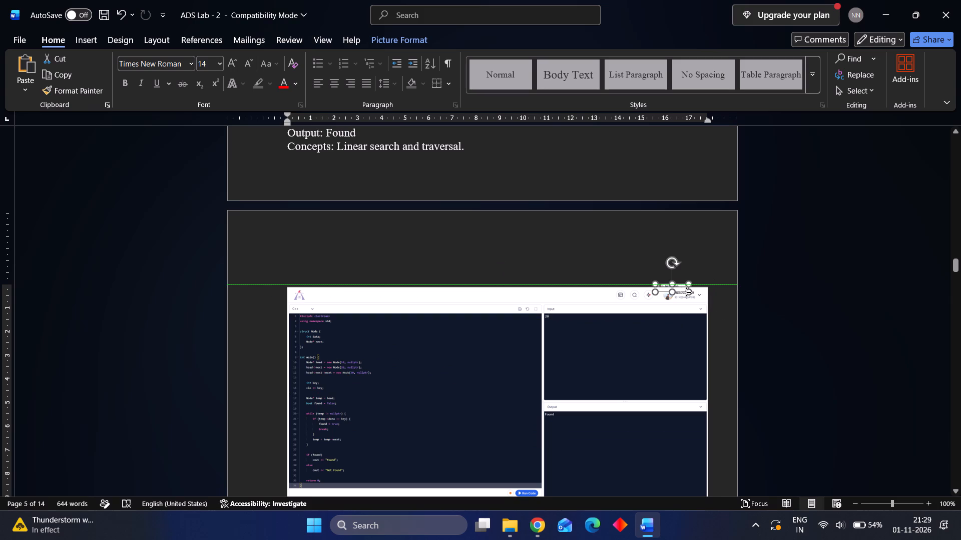
pyautogui.moveTo(686, 292); pyautogui.dragTo(670, 271)
pyautogui.moveTo(680, 283); pyautogui.dragTo(648, 284)
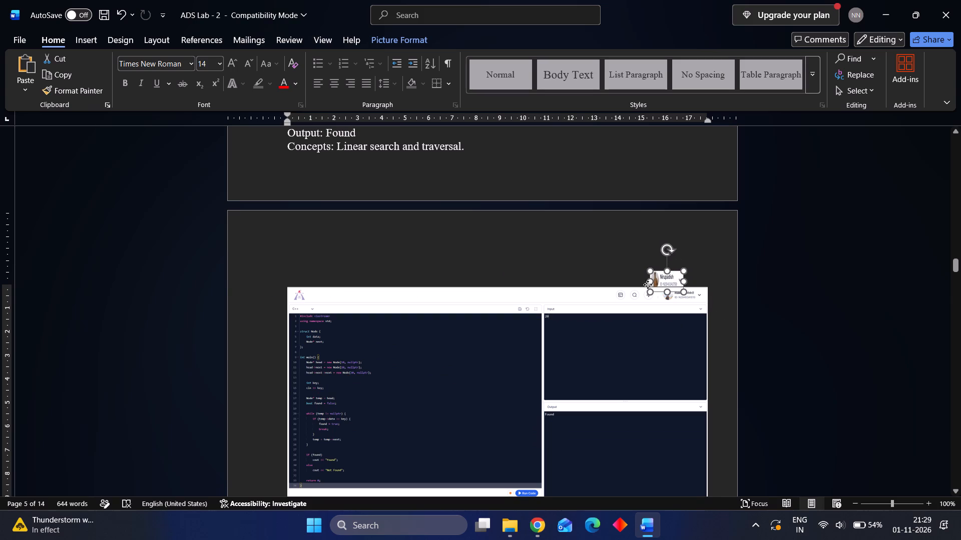
pyautogui.moveTo(648, 284); pyautogui.dragTo(693, 299)
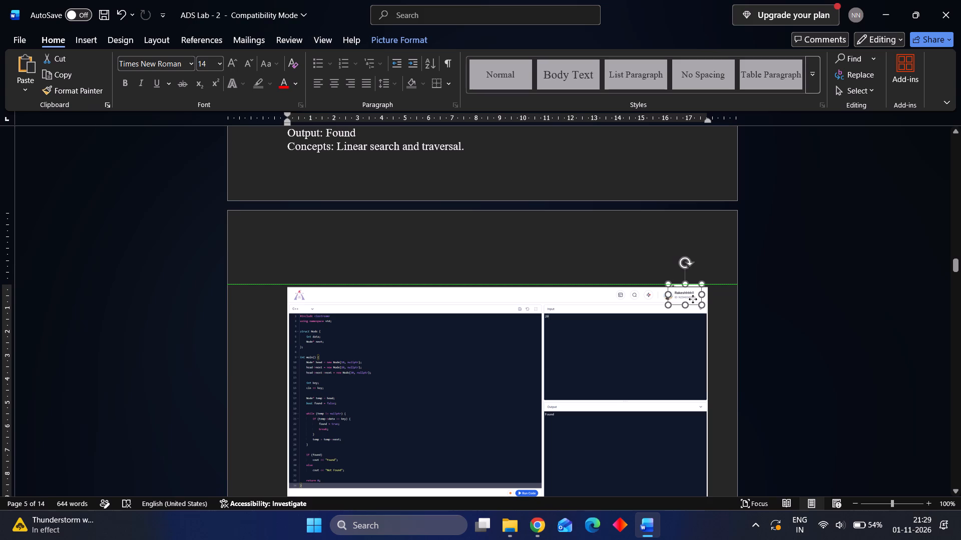
pyautogui.moveTo(693, 299); pyautogui.dragTo(689, 299)
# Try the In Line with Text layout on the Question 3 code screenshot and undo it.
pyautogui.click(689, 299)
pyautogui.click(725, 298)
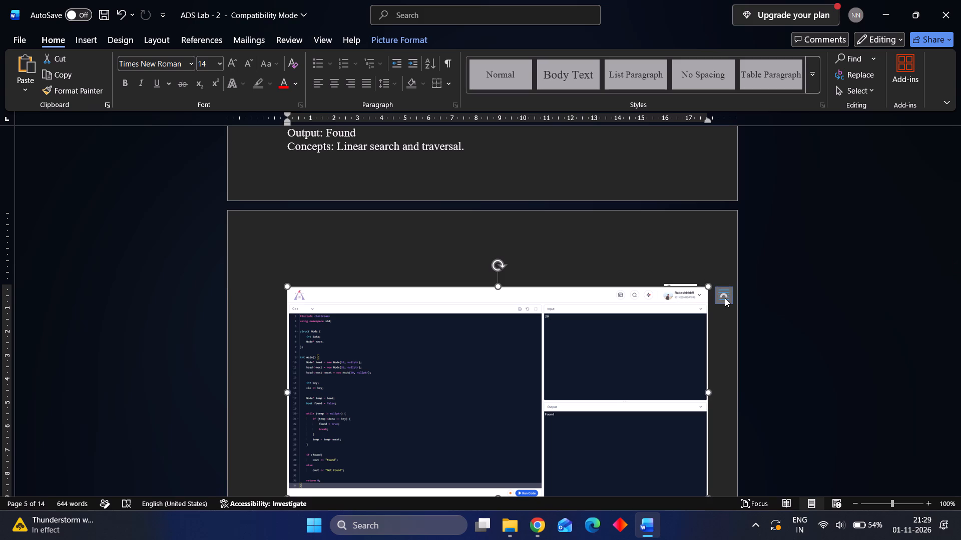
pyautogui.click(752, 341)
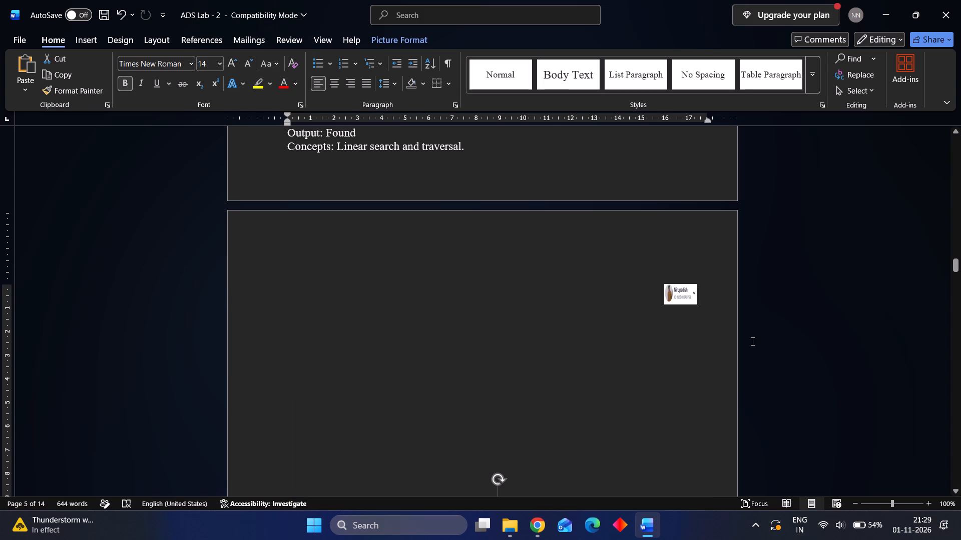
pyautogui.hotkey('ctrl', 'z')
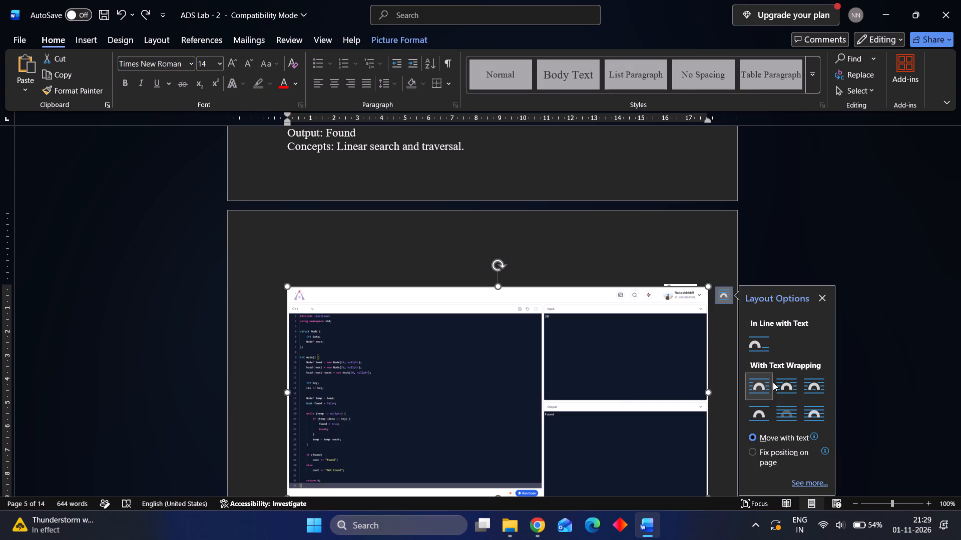
# Try Through, In Front of Text and Behind Text wrapping on the Question 3 code screenshot, and finish with Tight.
pyautogui.click(780, 382)
pyautogui.click(807, 390)
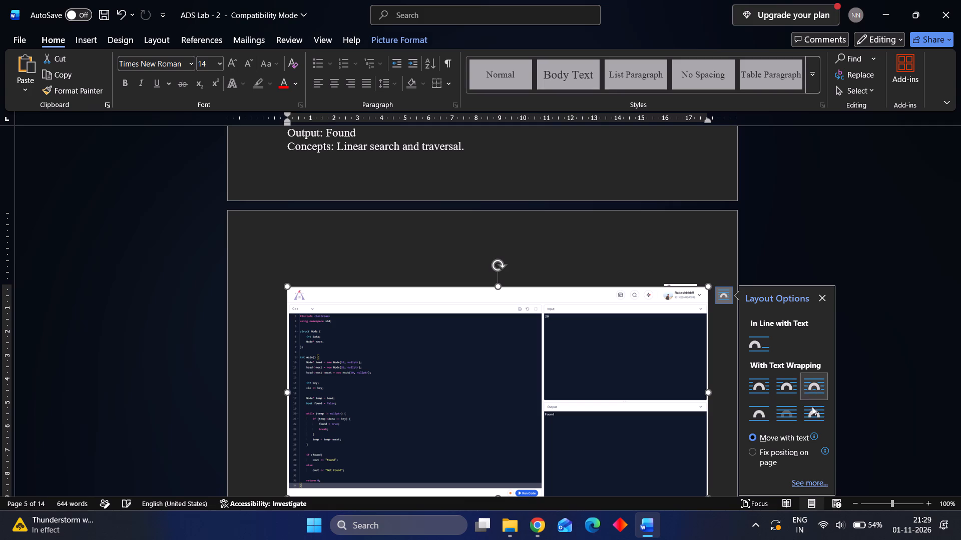
pyautogui.click(814, 414)
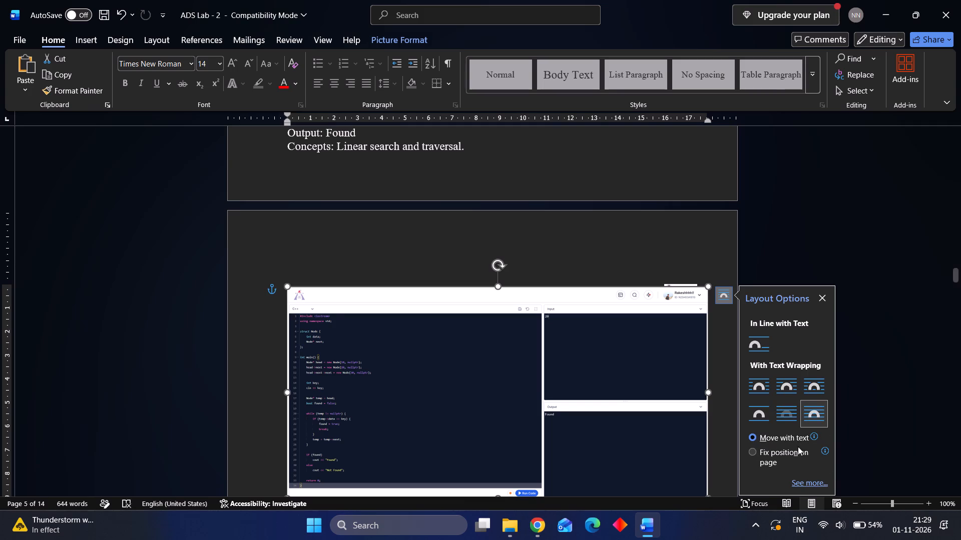
pyautogui.click(790, 418)
pyautogui.click(752, 410)
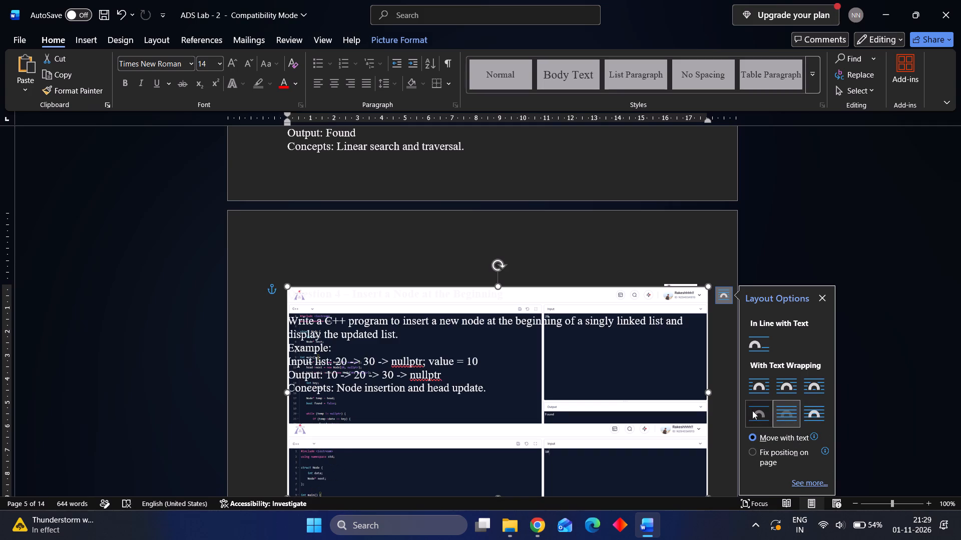
pyautogui.click(775, 392)
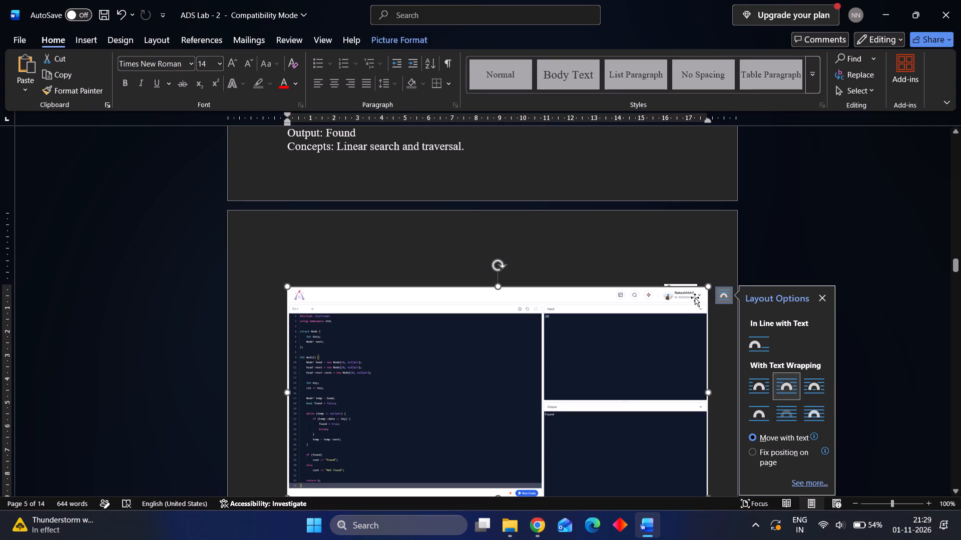
# Shift the Question 3 code screenshot down to uncover the new badge and move the badge above the Question 4 heading.
pyautogui.click(682, 288)
pyautogui.doubleClick(682, 288)
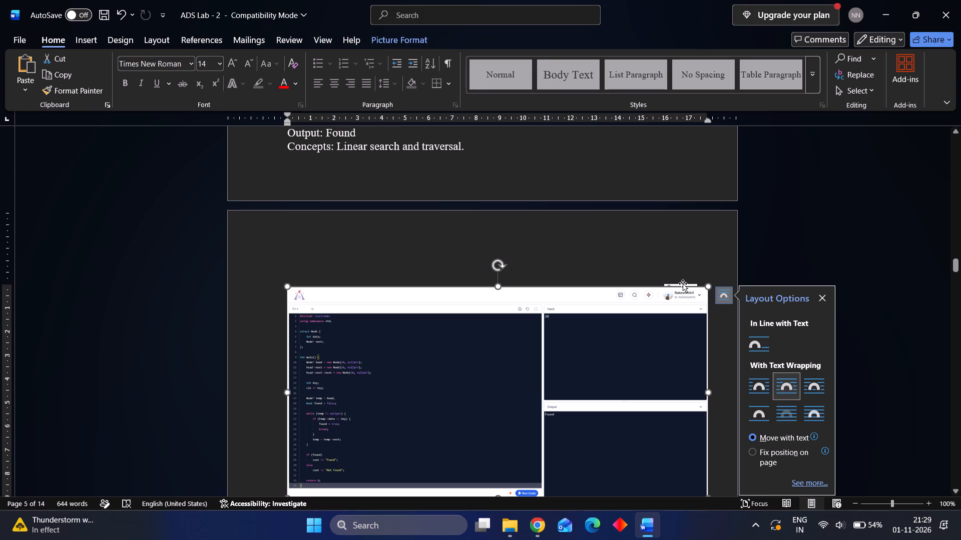
pyautogui.click(683, 284)
pyautogui.moveTo(607, 315); pyautogui.dragTo(612, 337)
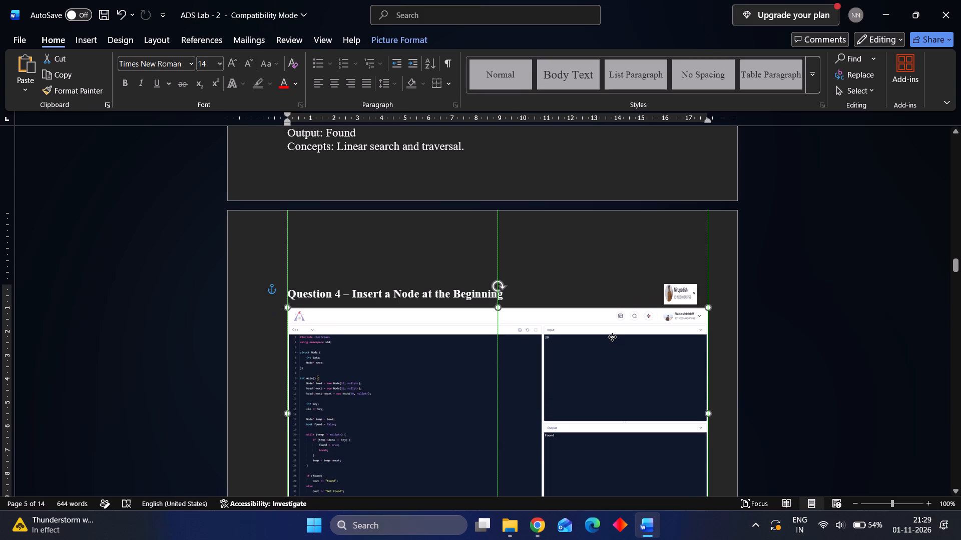
pyautogui.moveTo(612, 337); pyautogui.dragTo(613, 337)
pyautogui.click(677, 291)
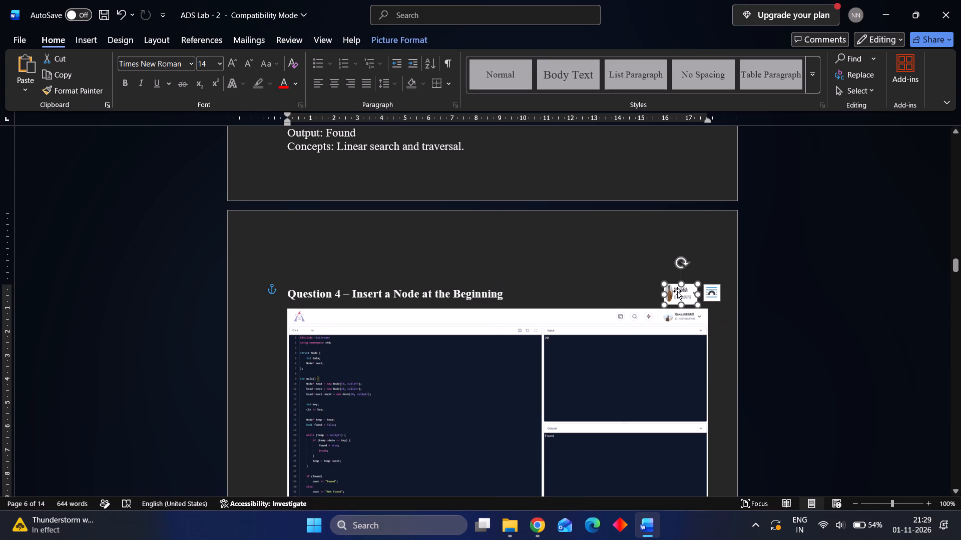
pyautogui.moveTo(677, 291); pyautogui.dragTo(639, 242)
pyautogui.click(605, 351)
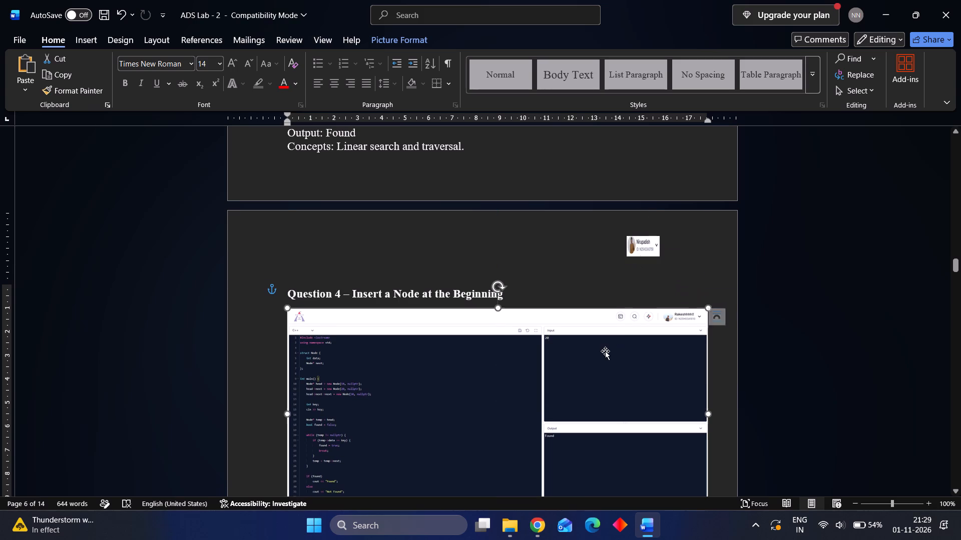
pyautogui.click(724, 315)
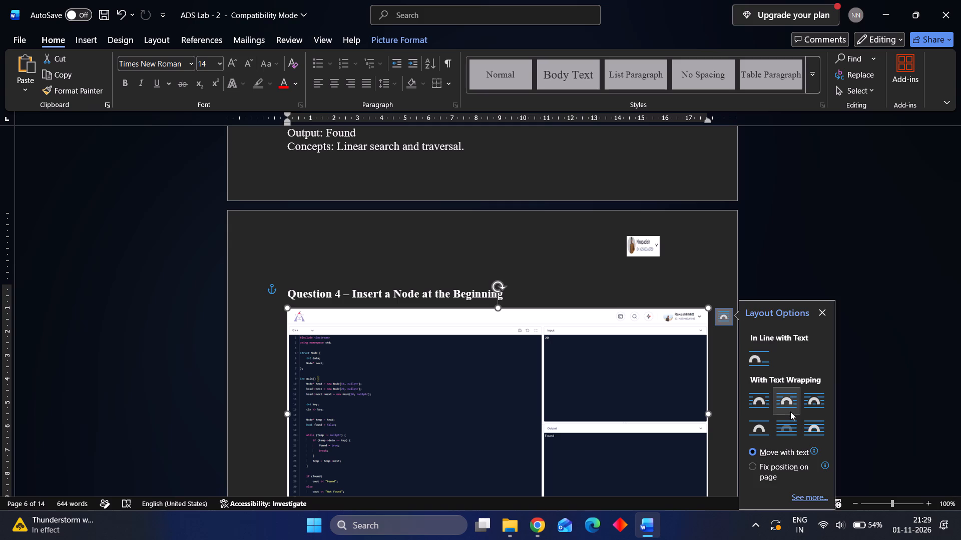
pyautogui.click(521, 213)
# Move the Question 3 code screenshot off the Question 4 page and back onto the preceding page, clear of its bottom edge.
pyautogui.scroll(-1, 521, 213)
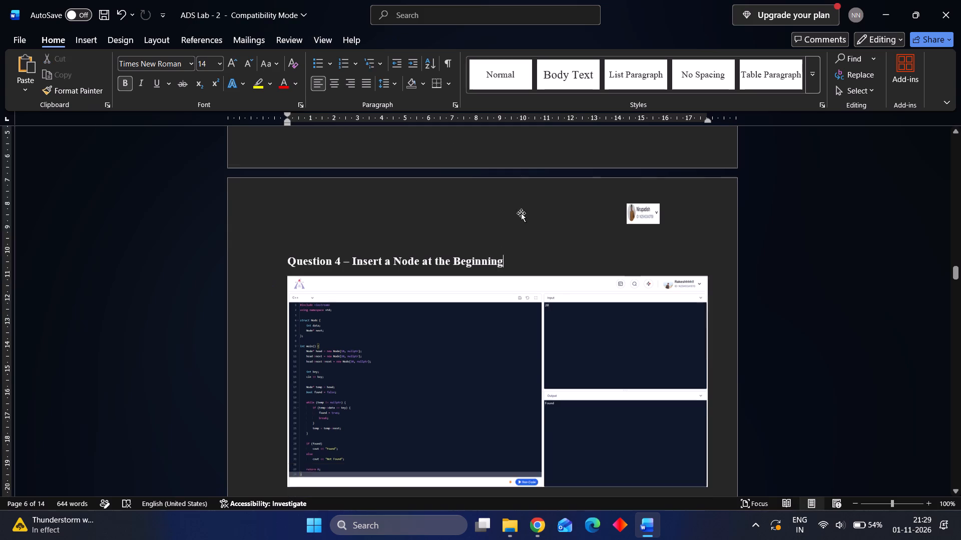
pyautogui.scroll(-2, 521, 213)
pyautogui.scroll(2, 521, 213)
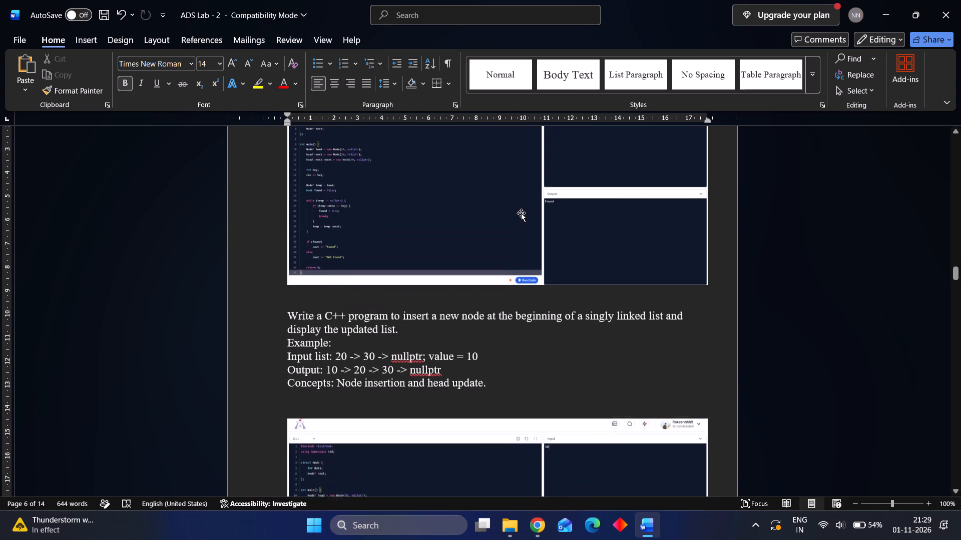
pyautogui.scroll(2, 521, 213)
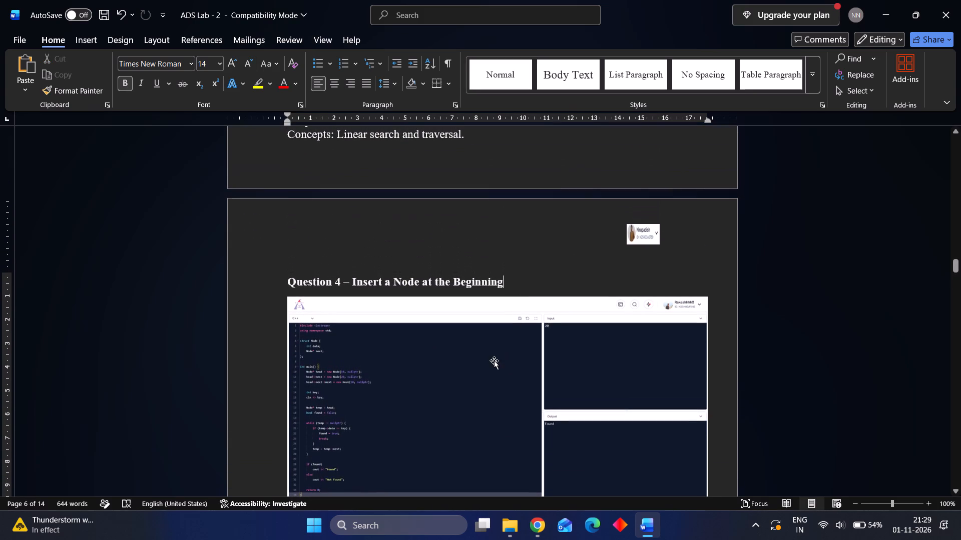
pyautogui.moveTo(492, 361); pyautogui.dragTo(472, 187)
pyautogui.scroll(1, 494, 277)
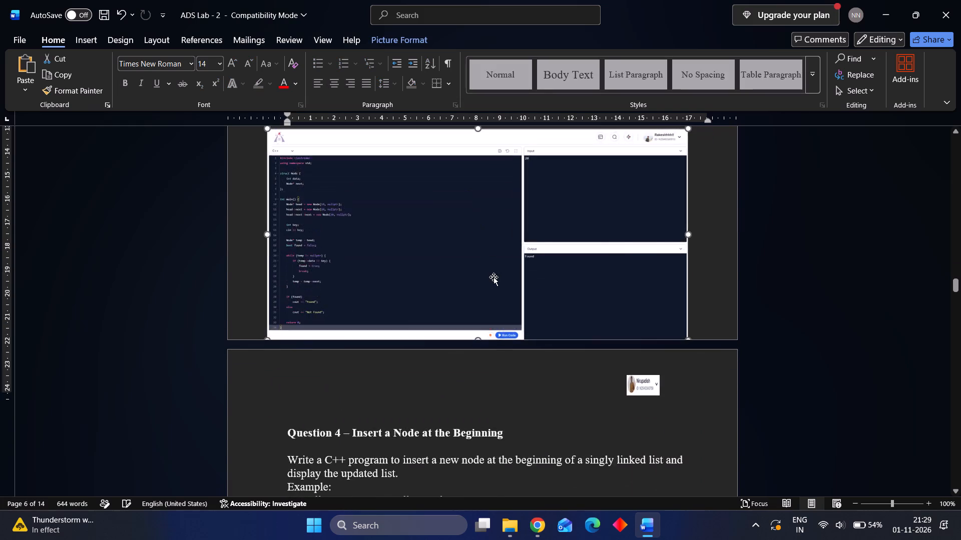
pyautogui.scroll(1, 494, 277)
pyautogui.hscroll(1, 494, 277)
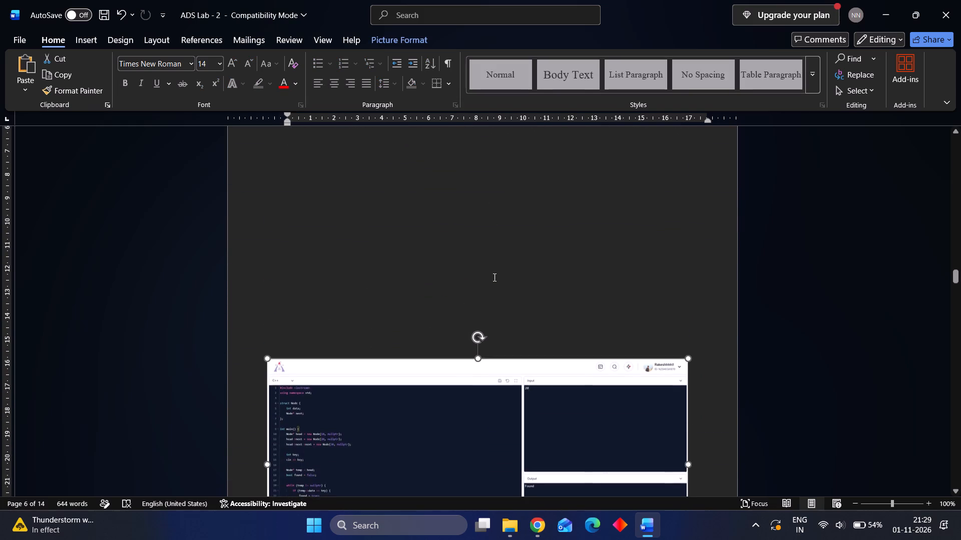
pyautogui.scroll(-2, 491, 357)
pyautogui.scroll(1, 491, 357)
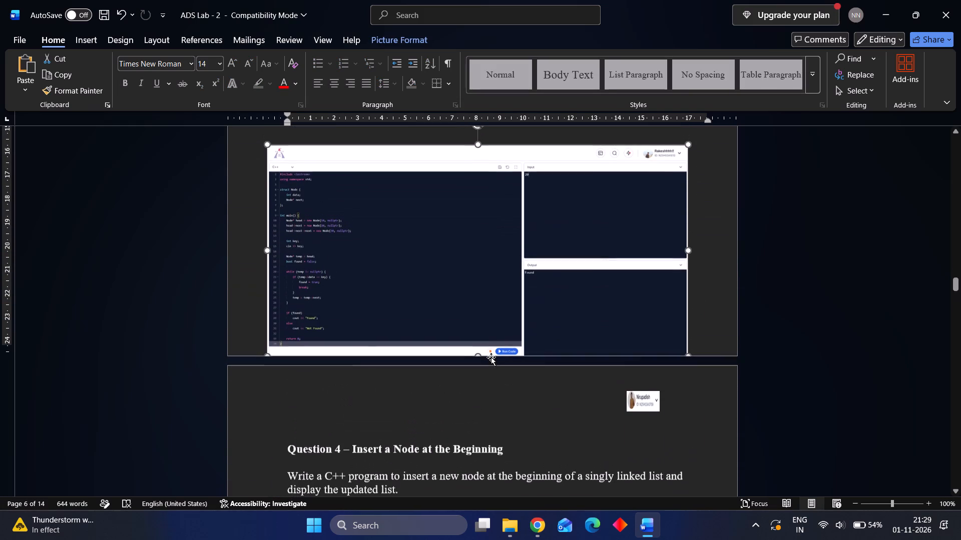
pyautogui.moveTo(491, 255); pyautogui.dragTo(491, 197)
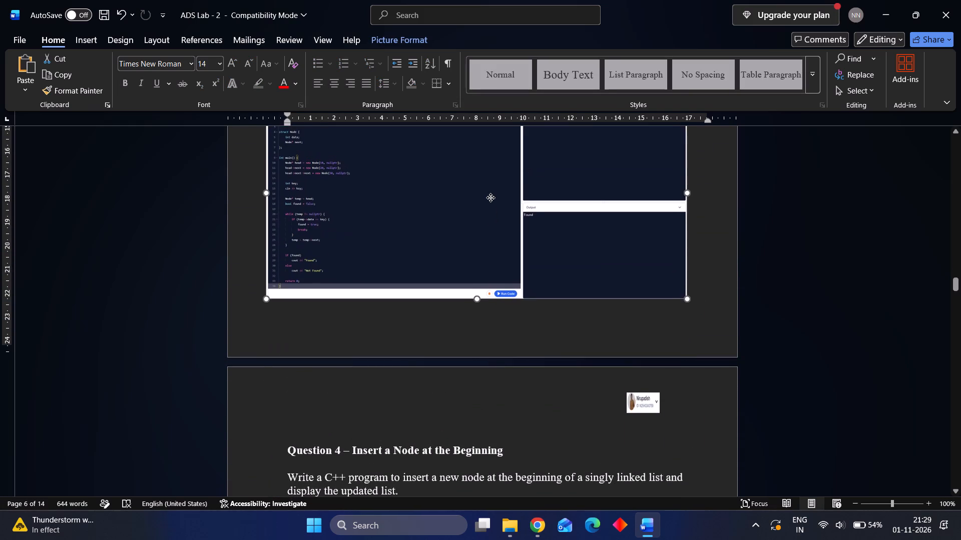
pyautogui.moveTo(491, 197); pyautogui.dragTo(493, 201)
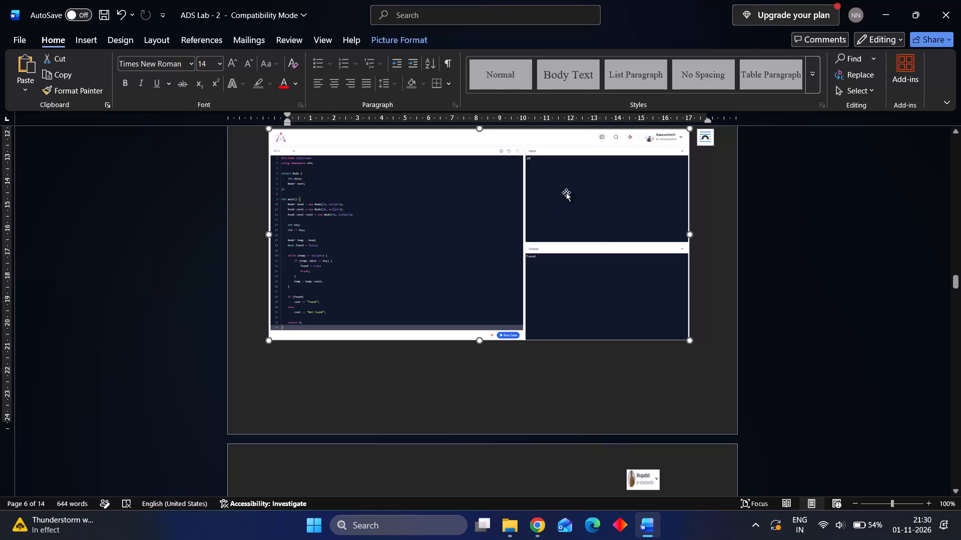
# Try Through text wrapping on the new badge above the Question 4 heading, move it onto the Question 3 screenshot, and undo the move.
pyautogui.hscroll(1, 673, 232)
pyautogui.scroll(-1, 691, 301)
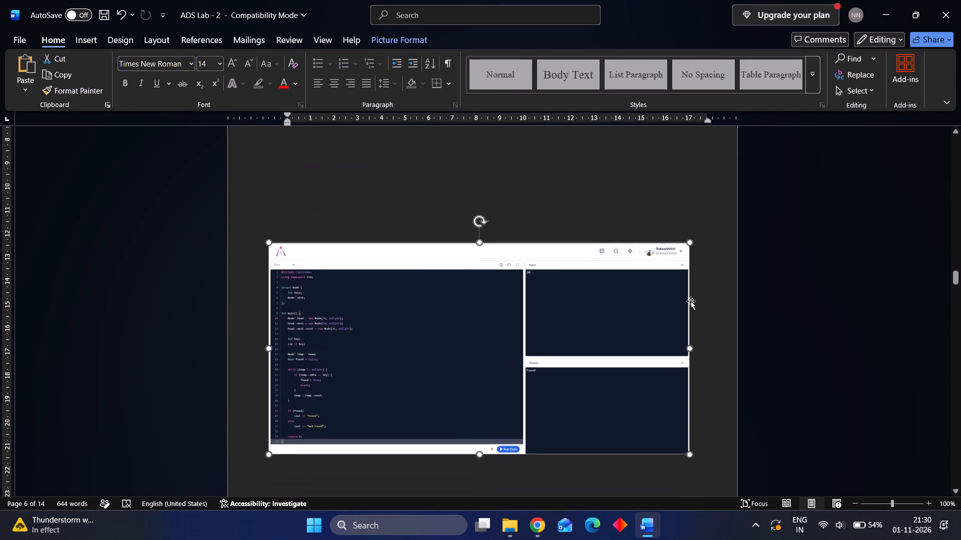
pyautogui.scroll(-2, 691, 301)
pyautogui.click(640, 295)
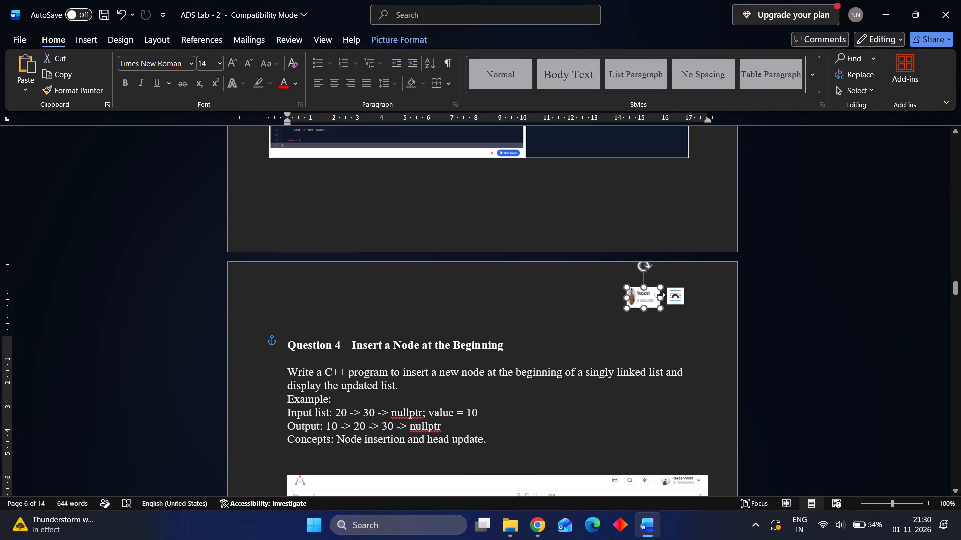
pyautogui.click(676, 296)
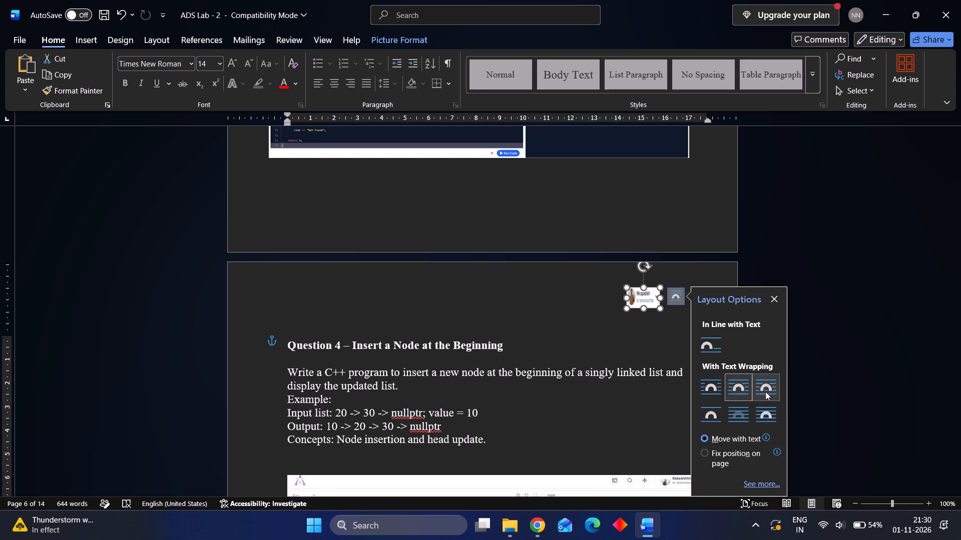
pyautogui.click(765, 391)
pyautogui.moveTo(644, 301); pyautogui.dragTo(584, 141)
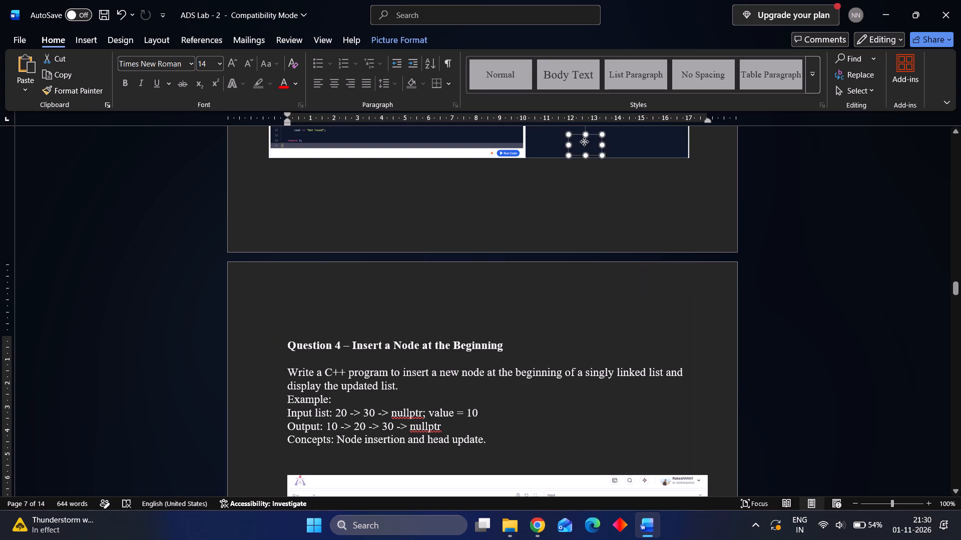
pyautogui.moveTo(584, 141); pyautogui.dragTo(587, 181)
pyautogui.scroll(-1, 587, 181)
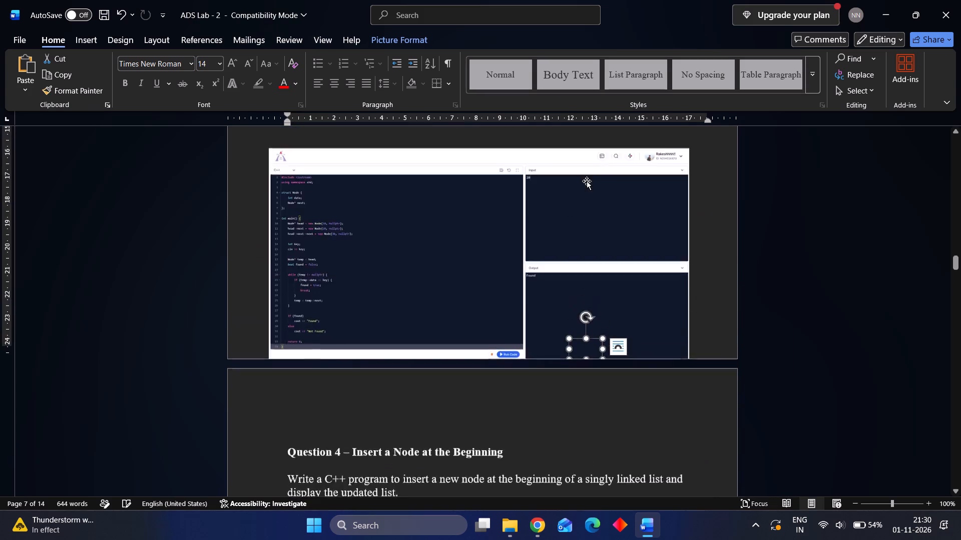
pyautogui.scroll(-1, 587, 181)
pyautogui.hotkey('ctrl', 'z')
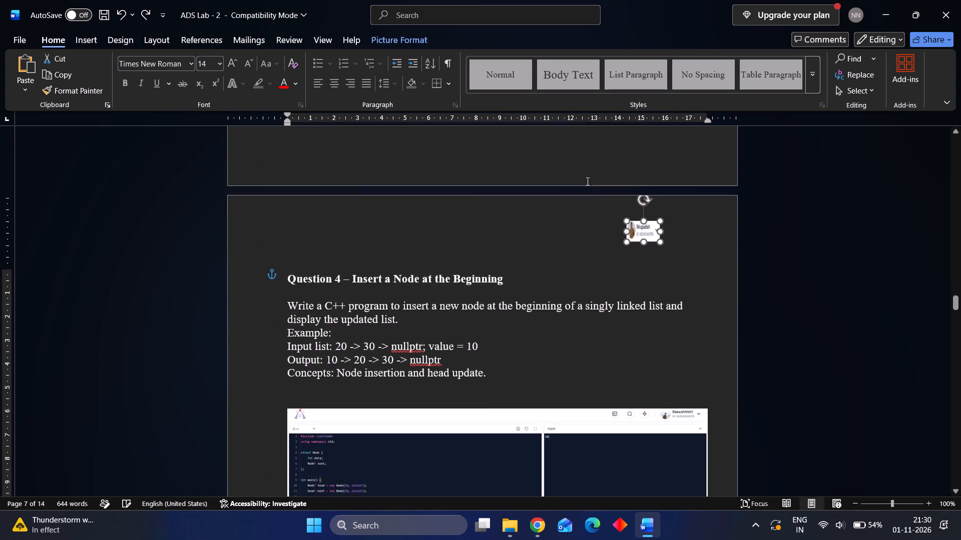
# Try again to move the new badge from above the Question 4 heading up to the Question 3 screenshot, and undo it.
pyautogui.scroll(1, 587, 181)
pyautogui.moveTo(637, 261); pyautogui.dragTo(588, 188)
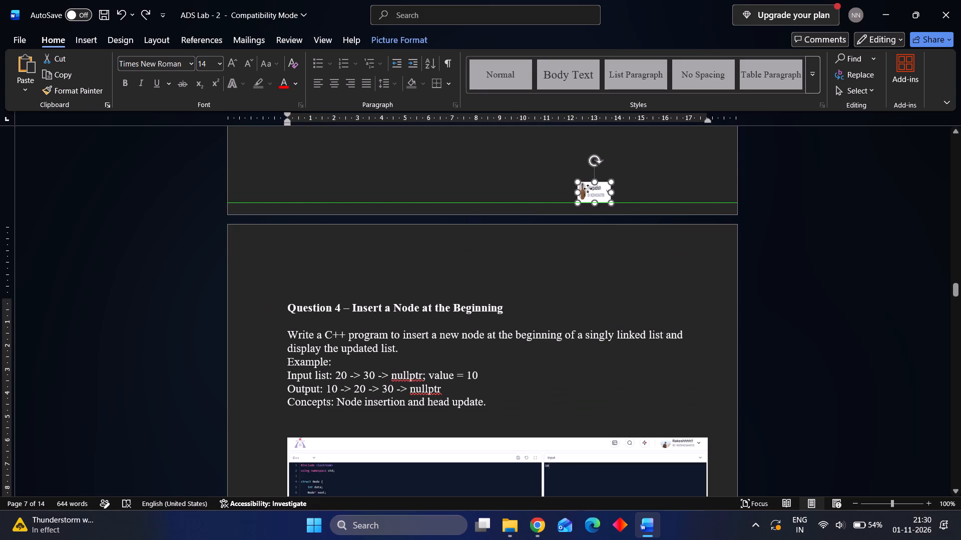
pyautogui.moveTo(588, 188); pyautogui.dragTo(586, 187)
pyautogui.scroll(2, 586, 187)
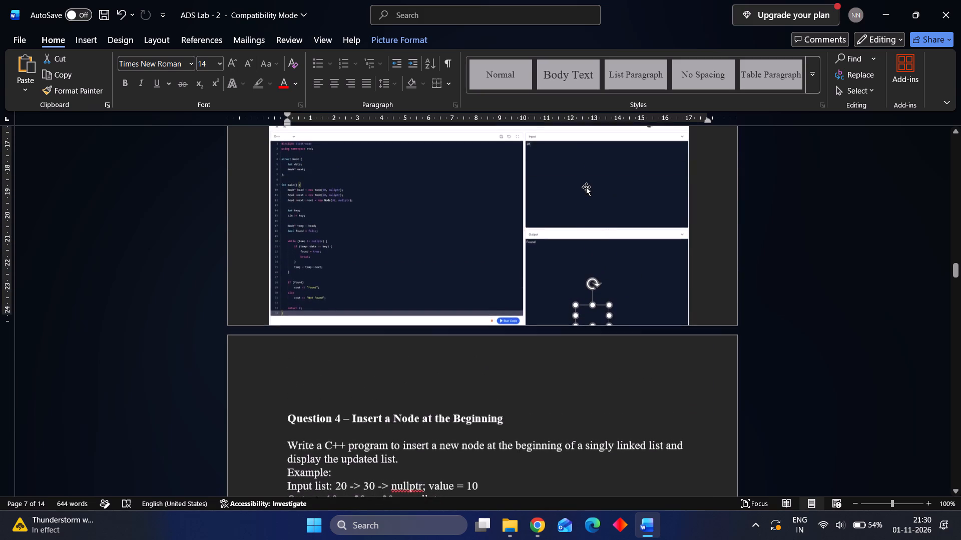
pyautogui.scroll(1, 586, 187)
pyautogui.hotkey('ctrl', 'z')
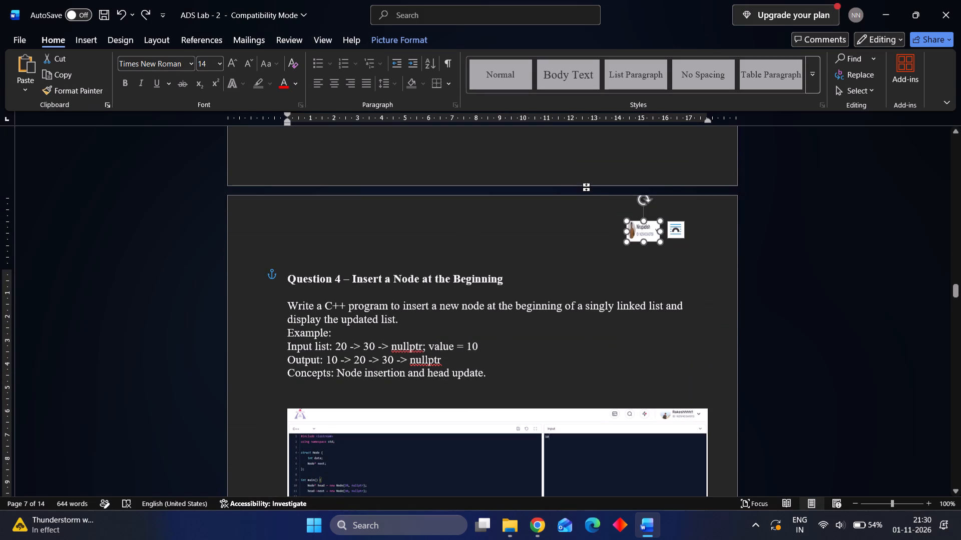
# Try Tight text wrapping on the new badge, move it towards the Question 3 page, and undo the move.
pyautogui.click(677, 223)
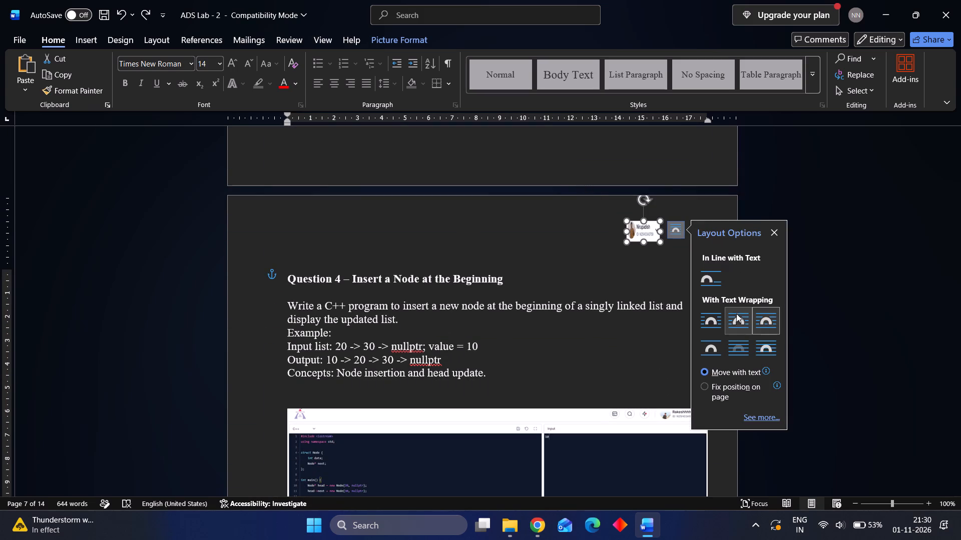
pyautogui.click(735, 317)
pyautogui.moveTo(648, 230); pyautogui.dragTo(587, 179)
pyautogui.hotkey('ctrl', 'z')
# Delete the stretched profile badge above the Question 4 heading.
pyautogui.scroll(1, 621, 213)
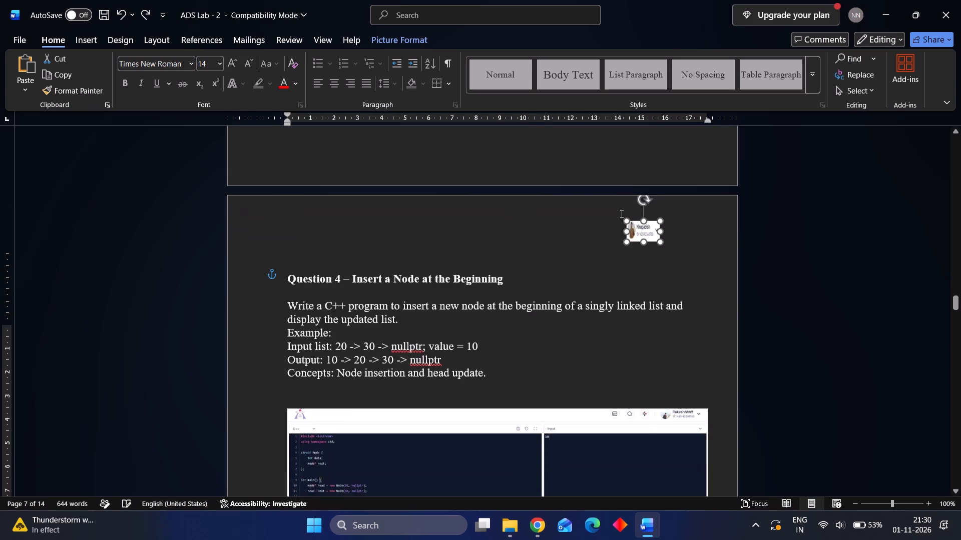
pyautogui.scroll(1, 621, 213)
pyautogui.press('Delete')
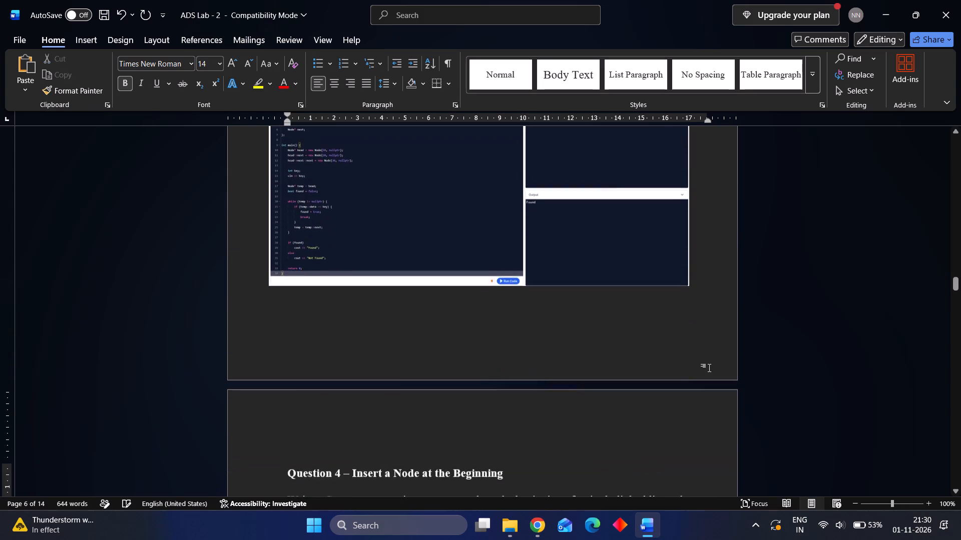
# Move the Question 3 code screenshot further up its page, towards the "Concepts: Linear search and traversal." line.
pyautogui.scroll(1, 709, 367)
pyautogui.hscroll(1, 492, 255)
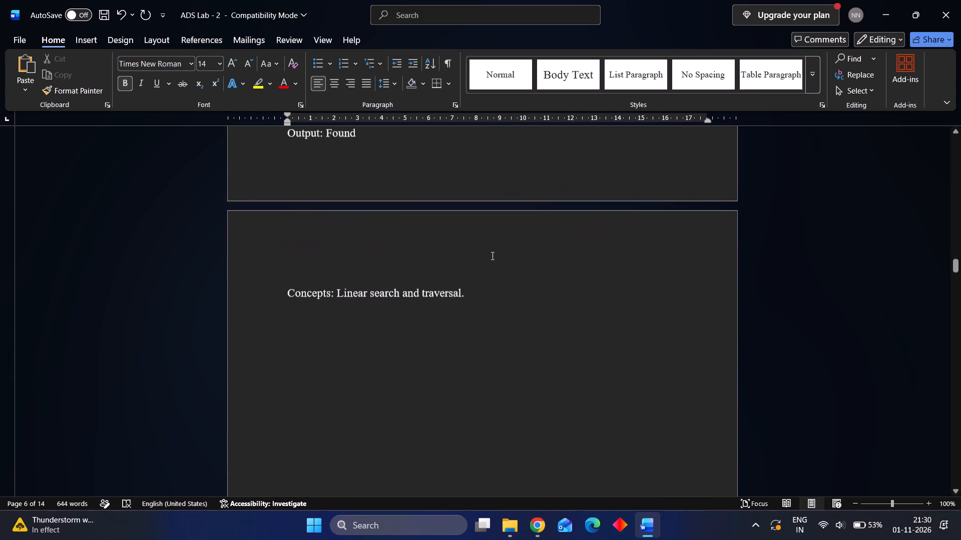
pyautogui.hscroll(1, 492, 255)
pyautogui.scroll(-1, 485, 301)
pyautogui.moveTo(462, 372); pyautogui.dragTo(458, 297)
# Paste a fresh profile badge at the "Concepts: Linear search and traversal." line and place it over the old badge on the Question 3 screenshot.
pyautogui.click(320, 164)
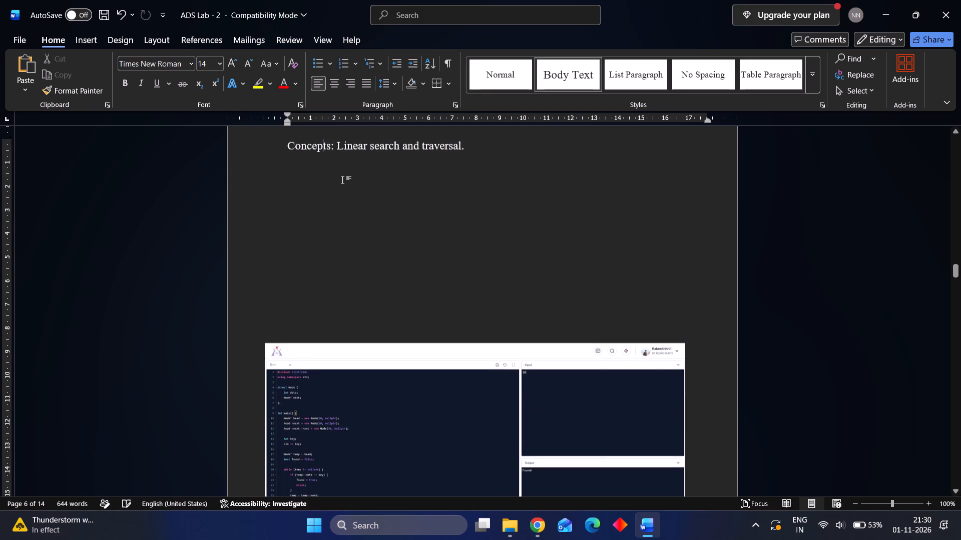
pyautogui.click(327, 244)
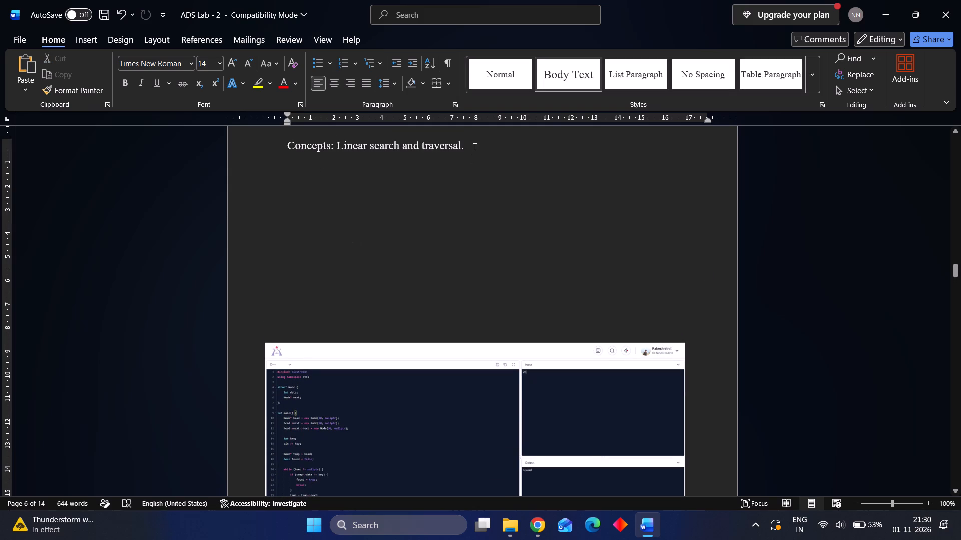
pyautogui.click(474, 143)
pyautogui.hotkey('ctrl', 'v')
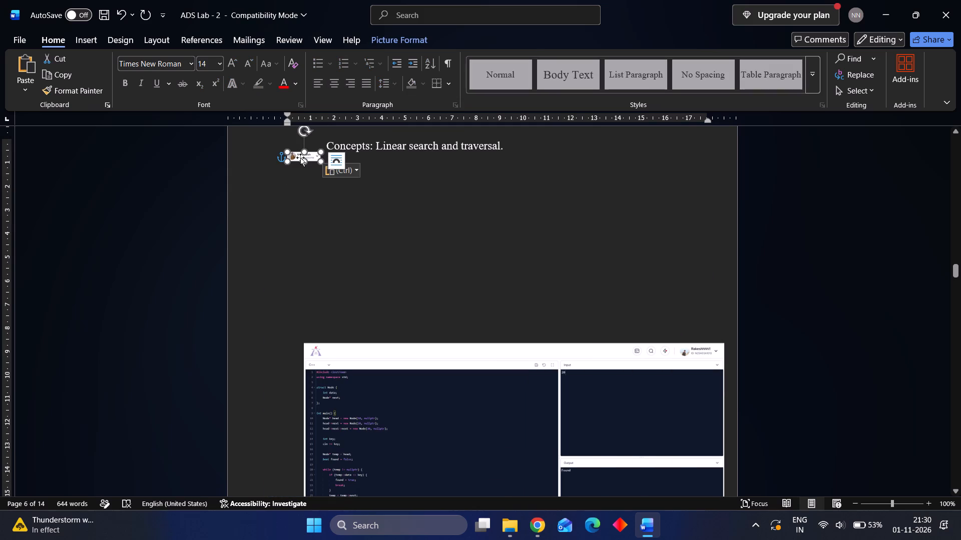
pyautogui.moveTo(300, 156); pyautogui.dragTo(574, 336)
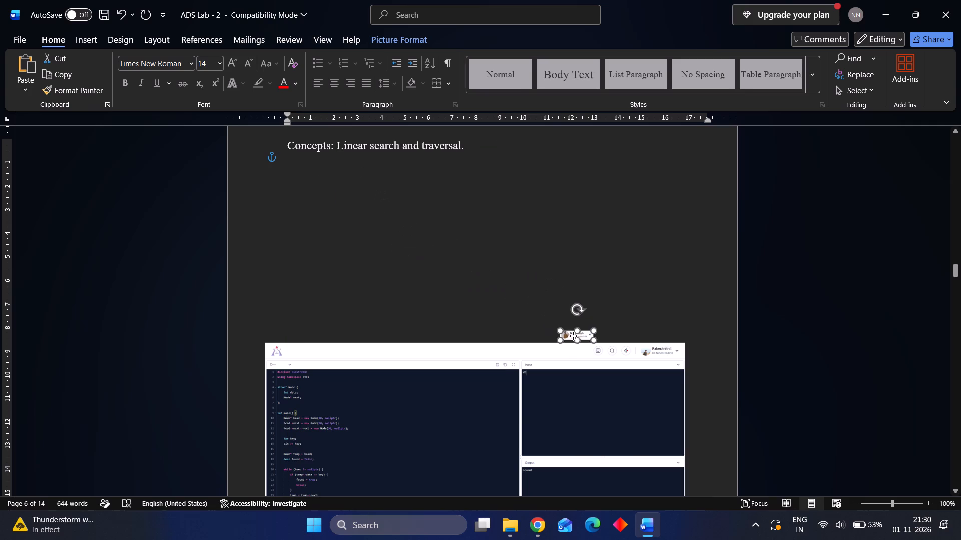
pyautogui.moveTo(574, 336); pyautogui.dragTo(653, 351)
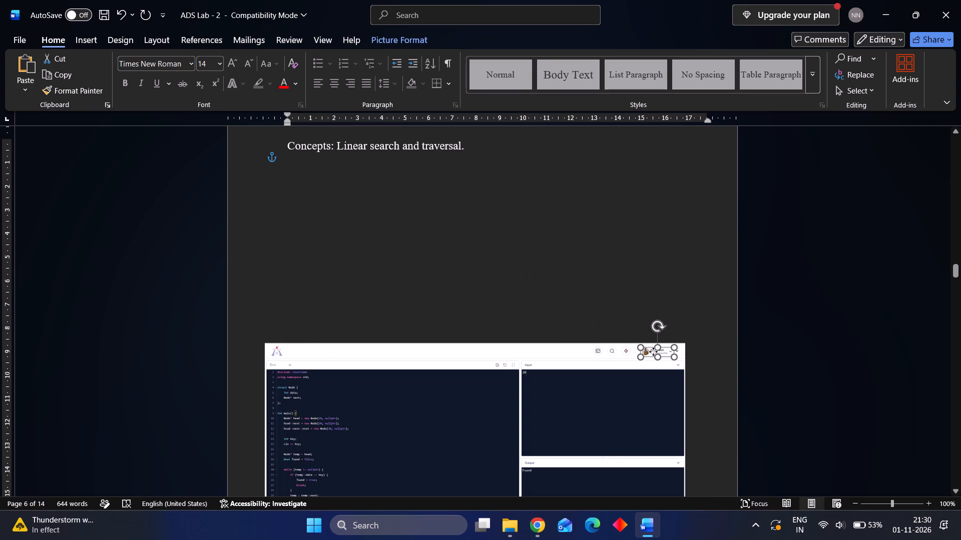
pyautogui.moveTo(653, 351); pyautogui.dragTo(655, 349)
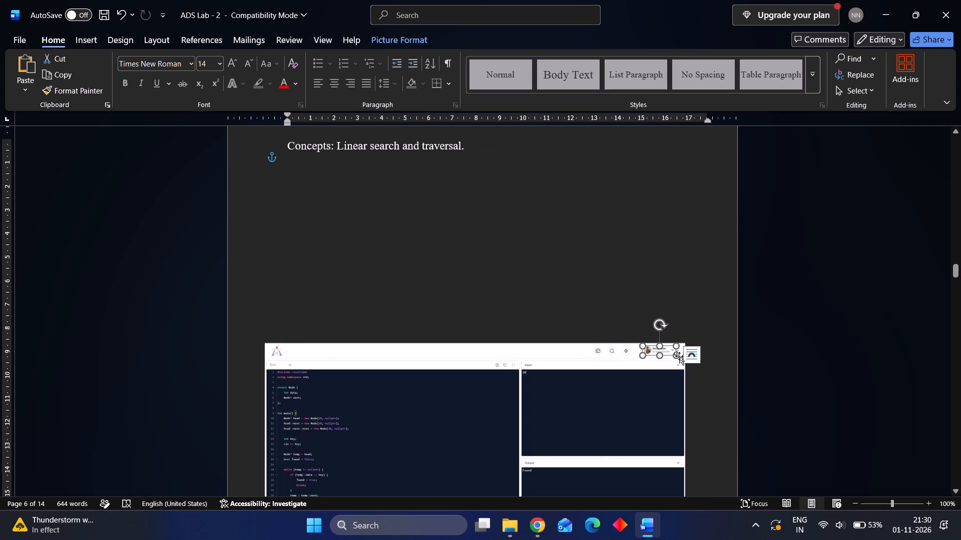
# Enlarge the pasted badge to cover the old one and align it with the corner of the Question 3 code screenshot.
pyautogui.click(678, 356)
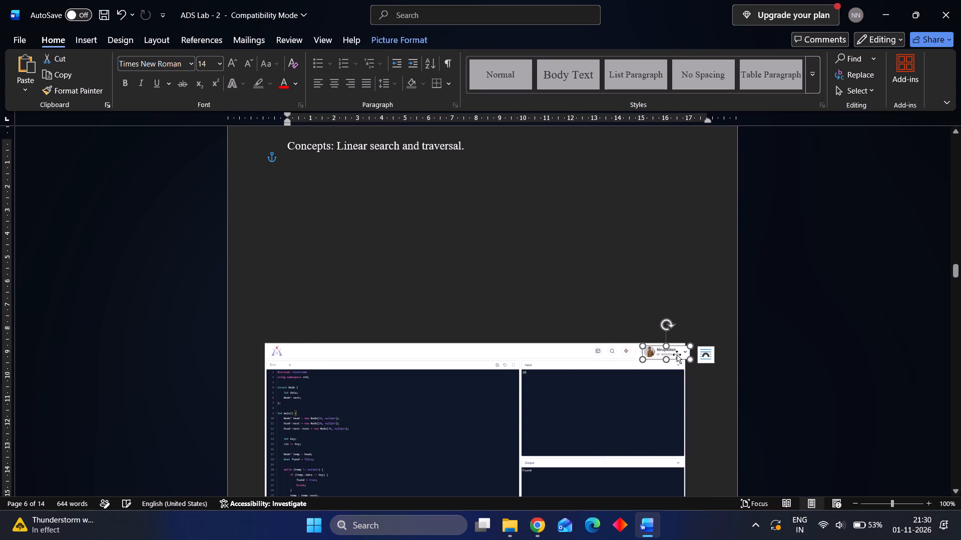
pyautogui.moveTo(674, 351); pyautogui.dragTo(671, 351)
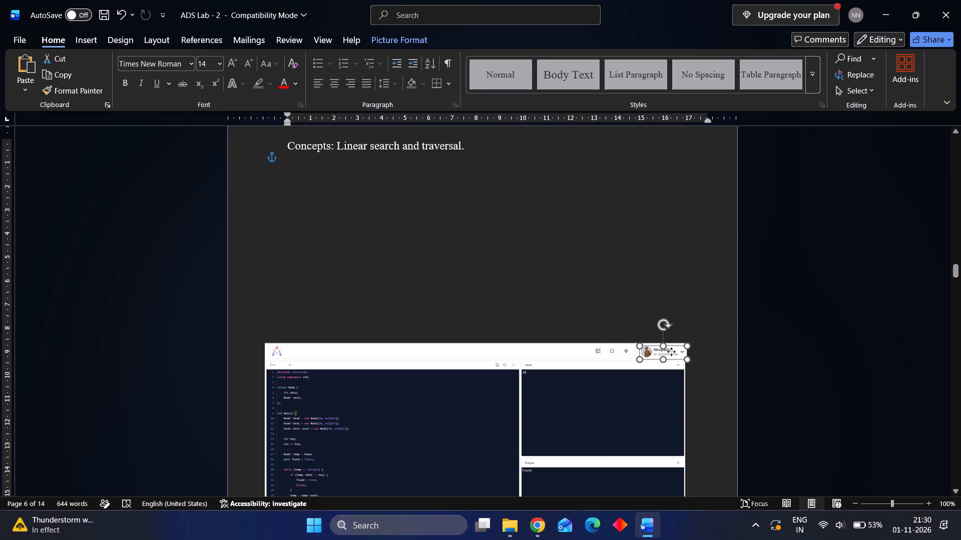
pyautogui.moveTo(671, 351); pyautogui.dragTo(669, 351)
pyautogui.click(631, 314)
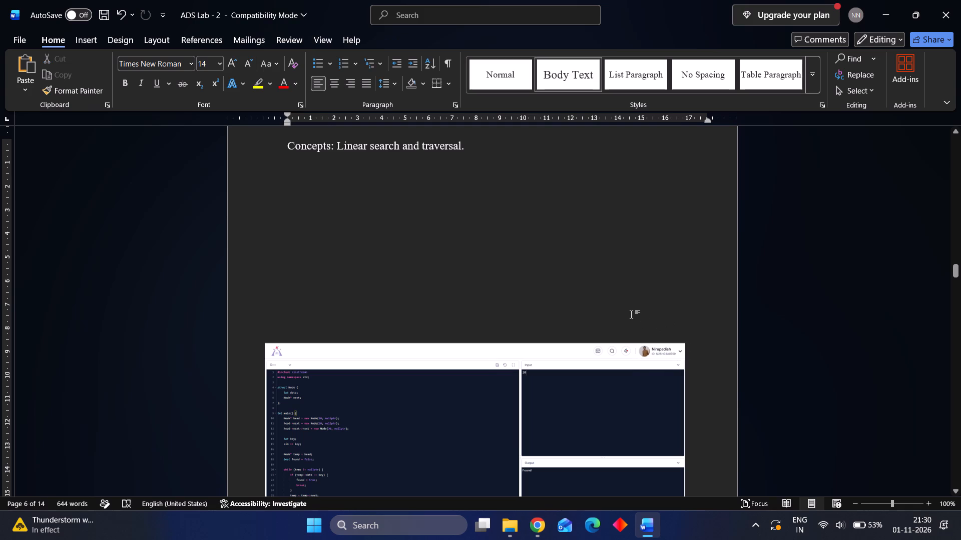
# Paste a profile badge at Question 4's "Concepts: Node insertion and head update." line and move it into the blank space beside the example text.
pyautogui.scroll(6, 631, 314)
pyautogui.scroll(-4, 631, 314)
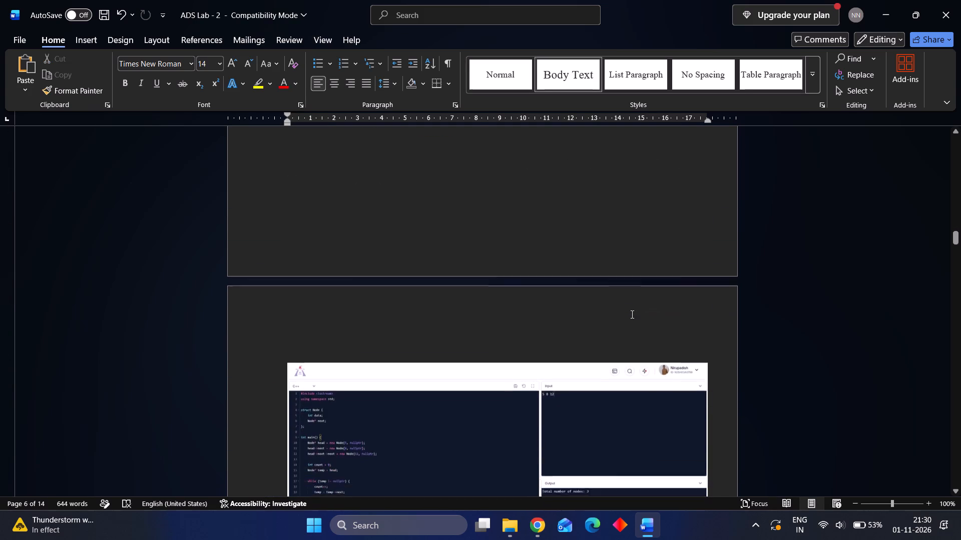
pyautogui.scroll(-7, 631, 314)
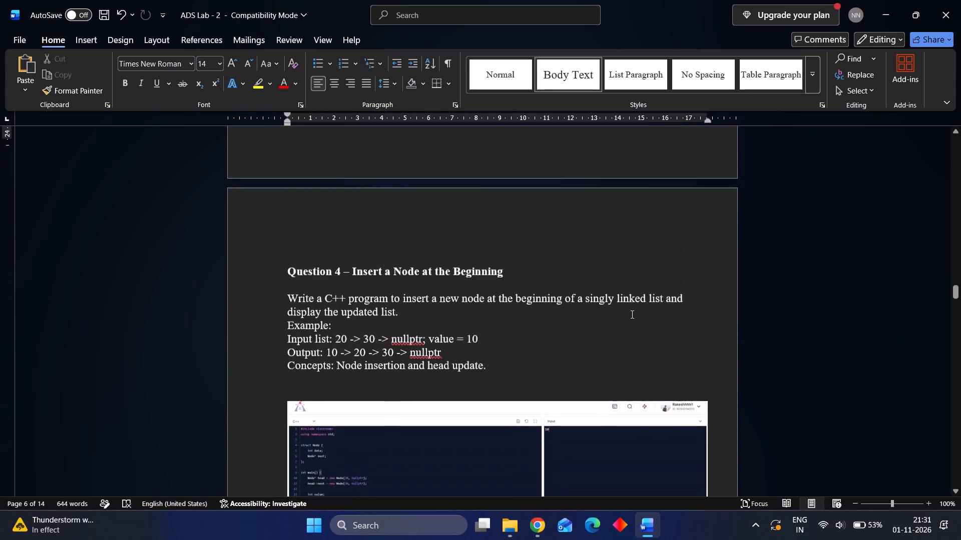
pyautogui.scroll(-1, 631, 314)
pyautogui.click(502, 287)
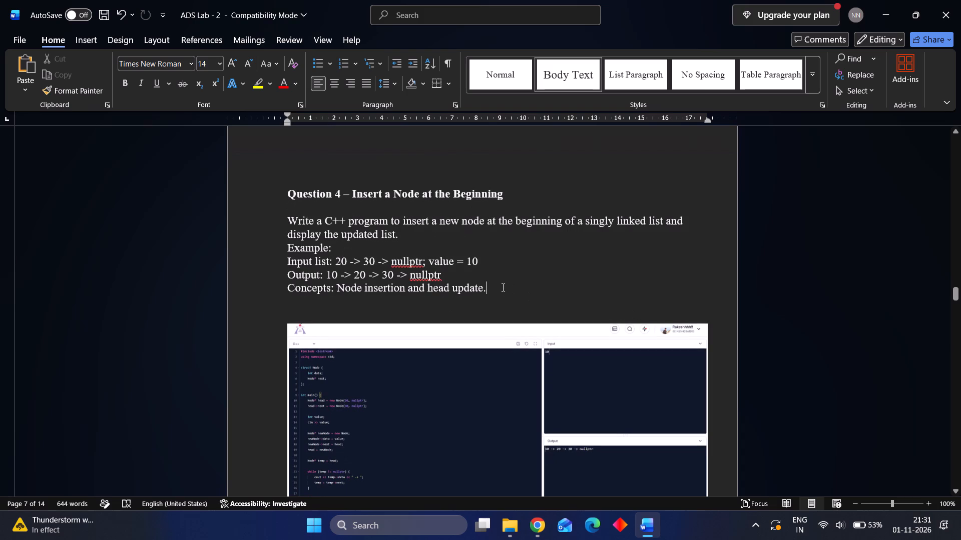
pyautogui.hotkey('ctrl', 'v')
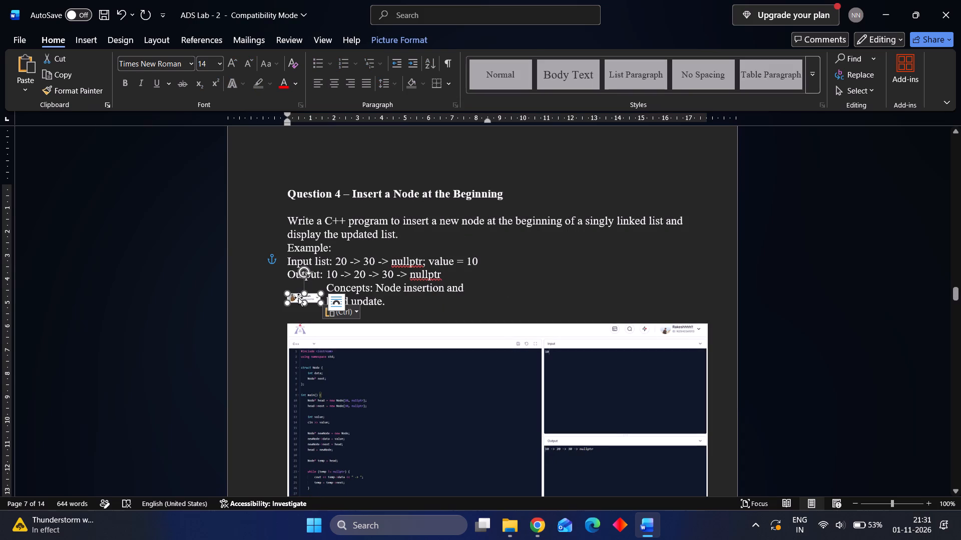
pyautogui.moveTo(298, 298); pyautogui.dragTo(542, 276)
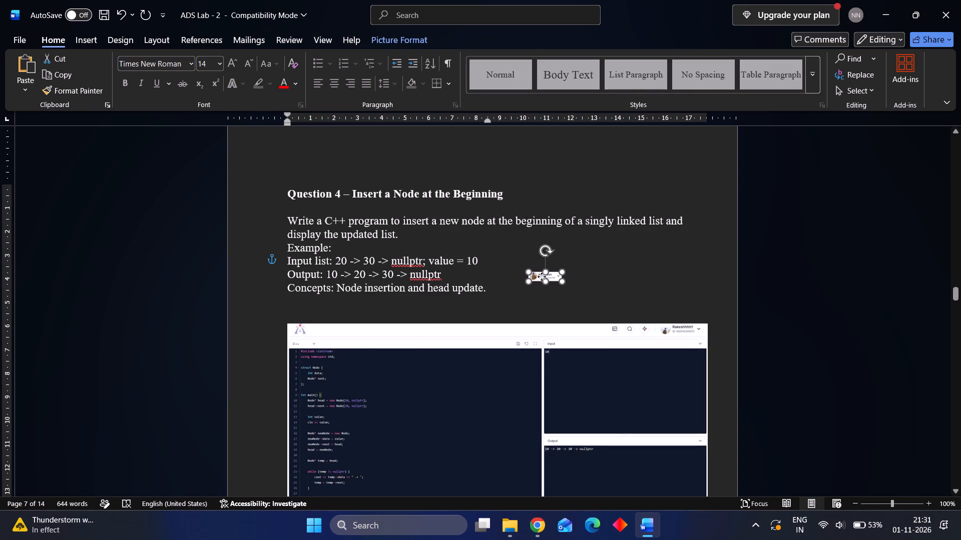
pyautogui.moveTo(542, 276); pyautogui.dragTo(544, 276)
# Set the text wrapping of the Question 4 code screenshot to Tight.
pyautogui.click(579, 328)
pyautogui.click(723, 328)
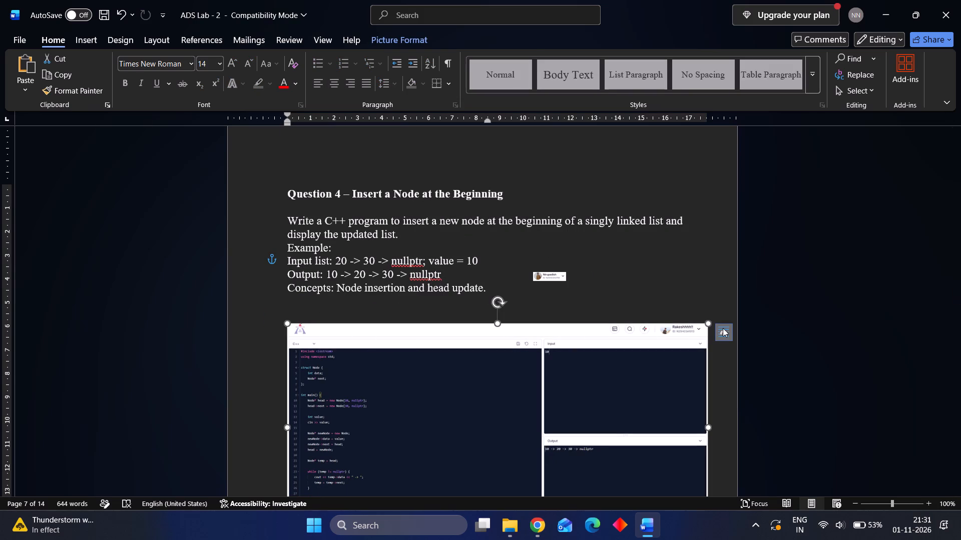
pyautogui.click(786, 399)
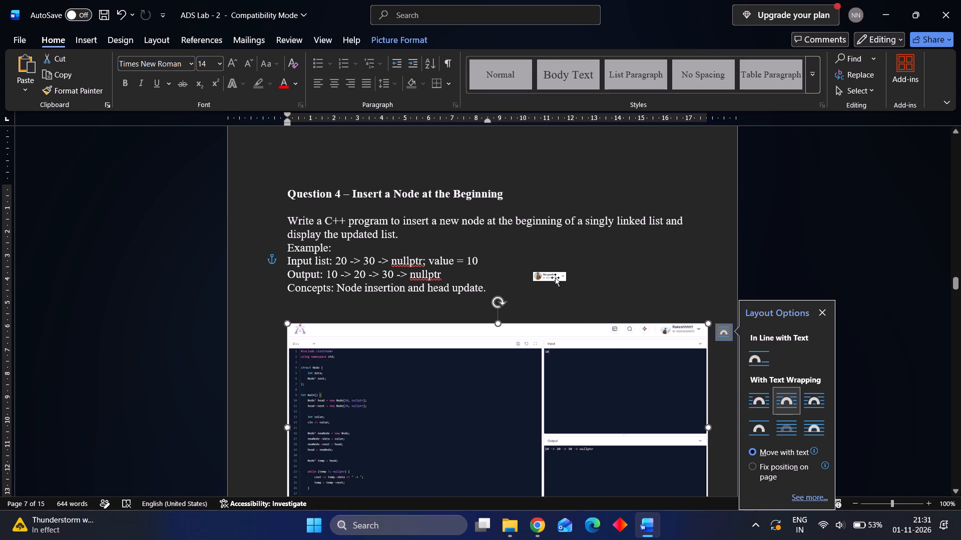
# Place the pasted badge over the old badge on the Question 4 code screenshot and enlarge it to cover the old name and ID.
pyautogui.moveTo(554, 276); pyautogui.dragTo(669, 326)
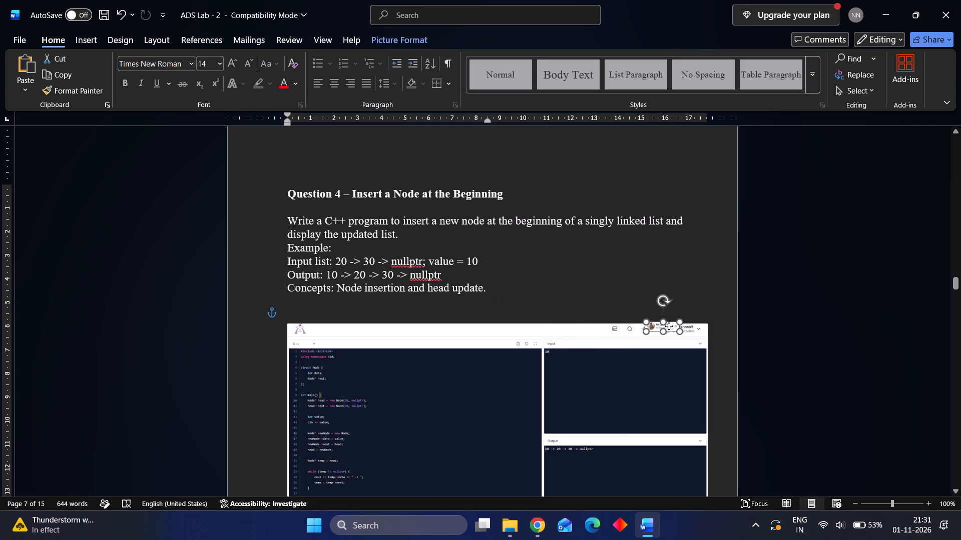
pyautogui.moveTo(669, 326); pyautogui.dragTo(686, 328)
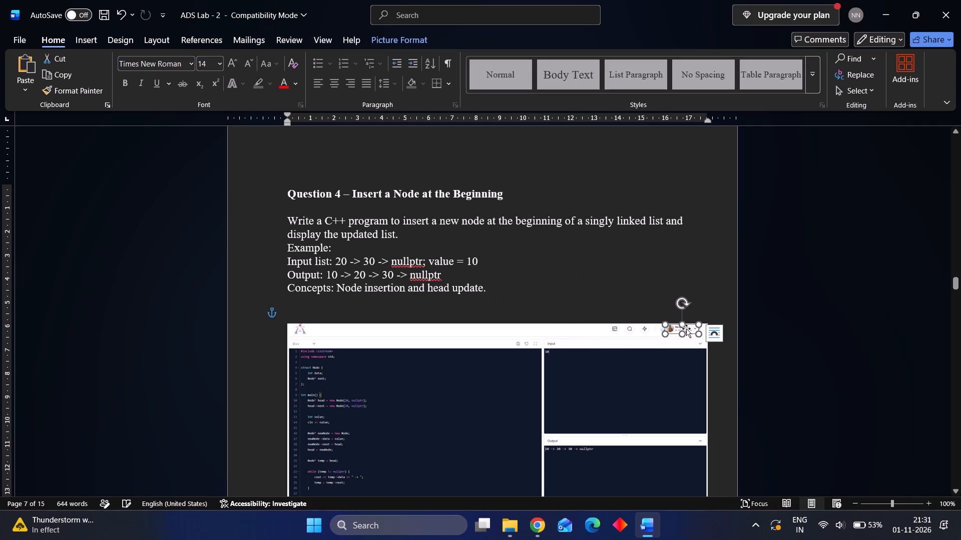
pyautogui.moveTo(683, 331); pyautogui.dragTo(684, 335)
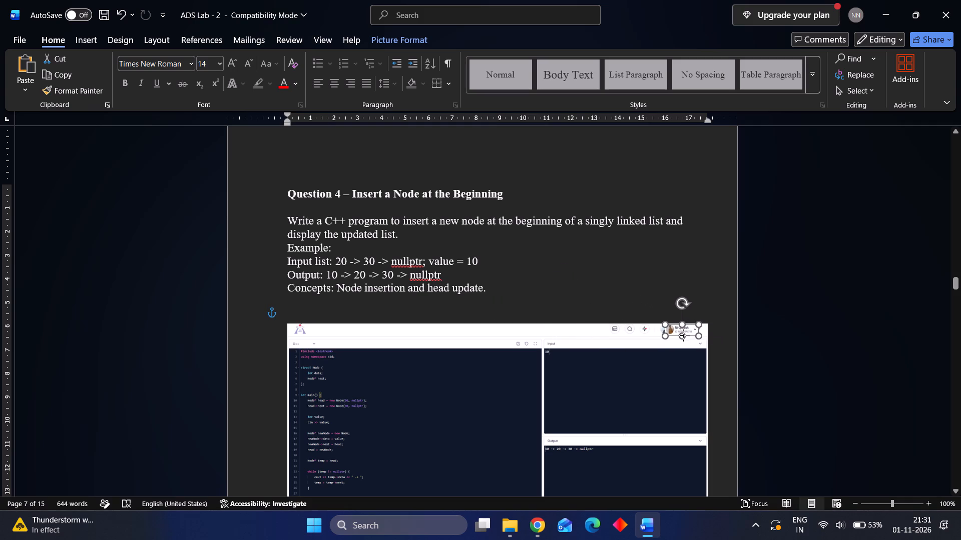
pyautogui.moveTo(684, 335); pyautogui.dragTo(684, 336)
pyautogui.moveTo(666, 325); pyautogui.dragTo(665, 325)
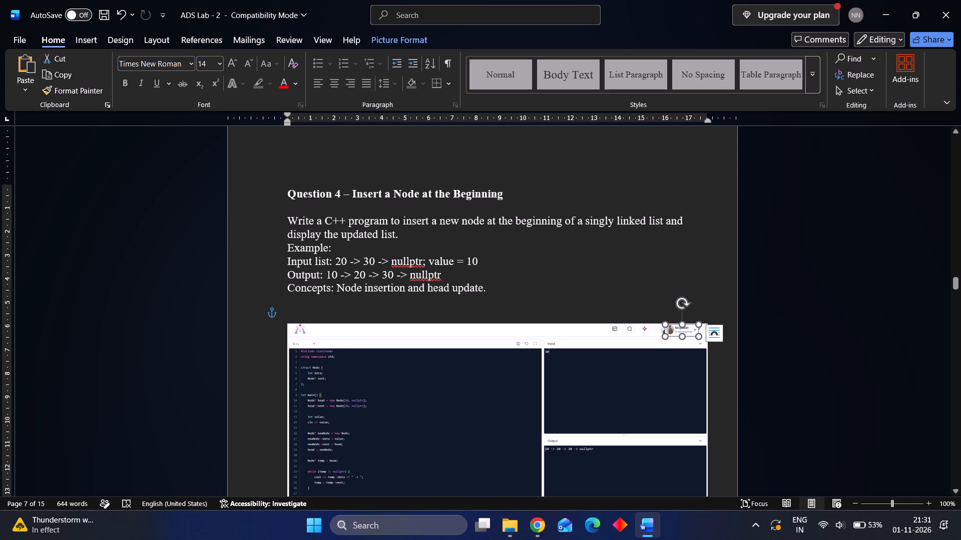
pyautogui.moveTo(665, 325); pyautogui.dragTo(661, 326)
pyautogui.click(671, 329)
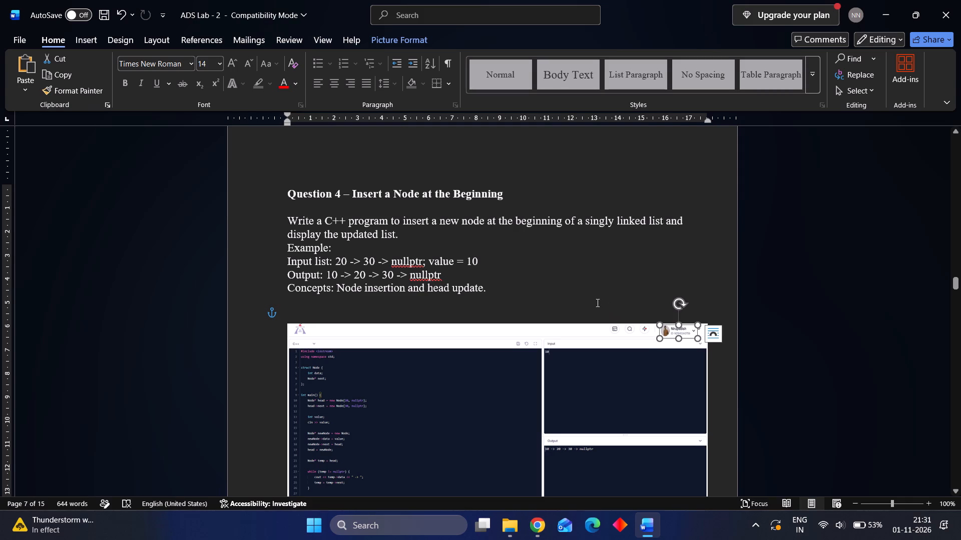
pyautogui.click(622, 291)
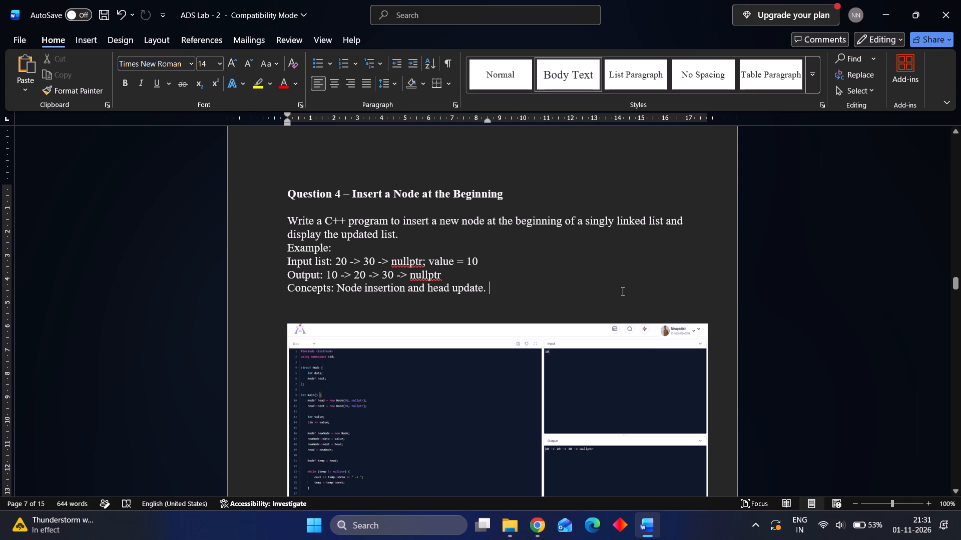
pyautogui.click(690, 332)
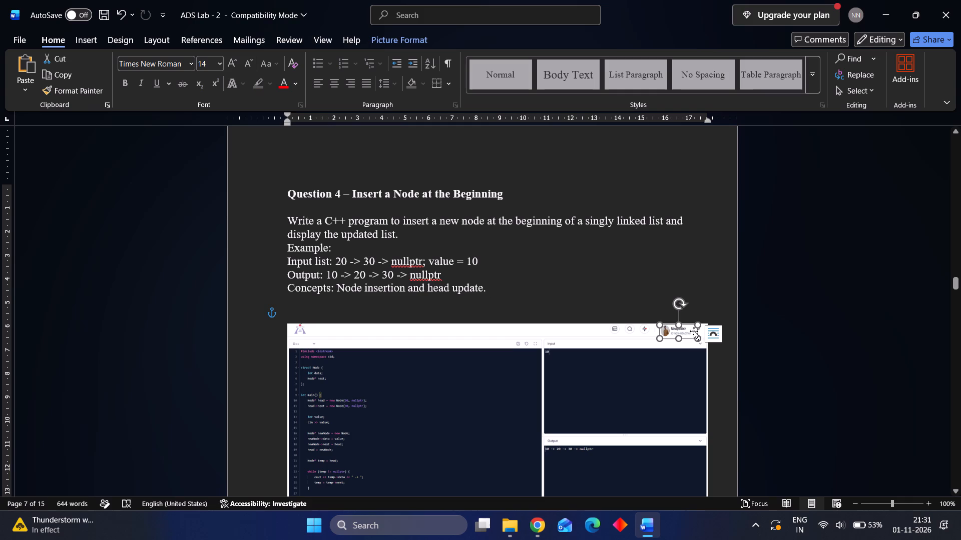
pyautogui.moveTo(698, 327); pyautogui.dragTo(702, 326)
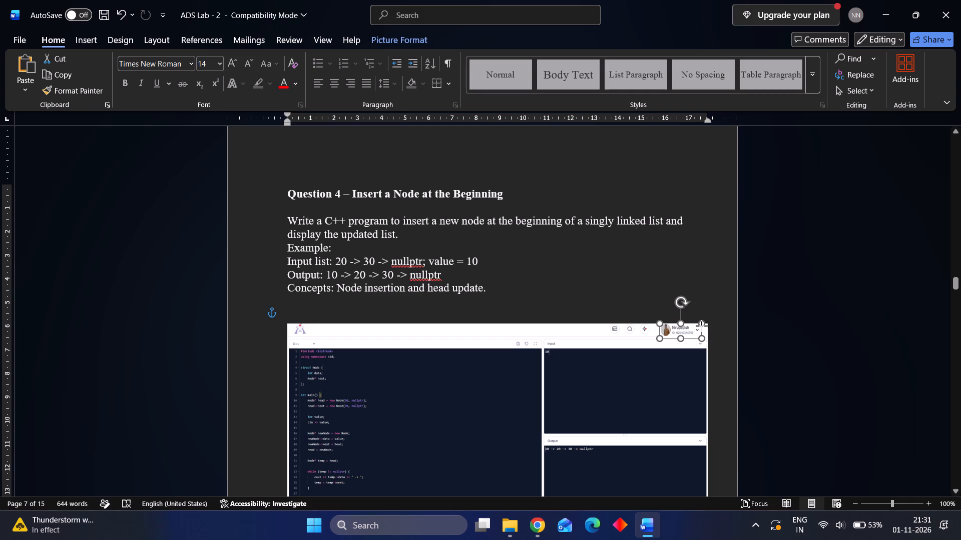
pyautogui.moveTo(702, 326); pyautogui.dragTo(704, 325)
pyautogui.click(684, 323)
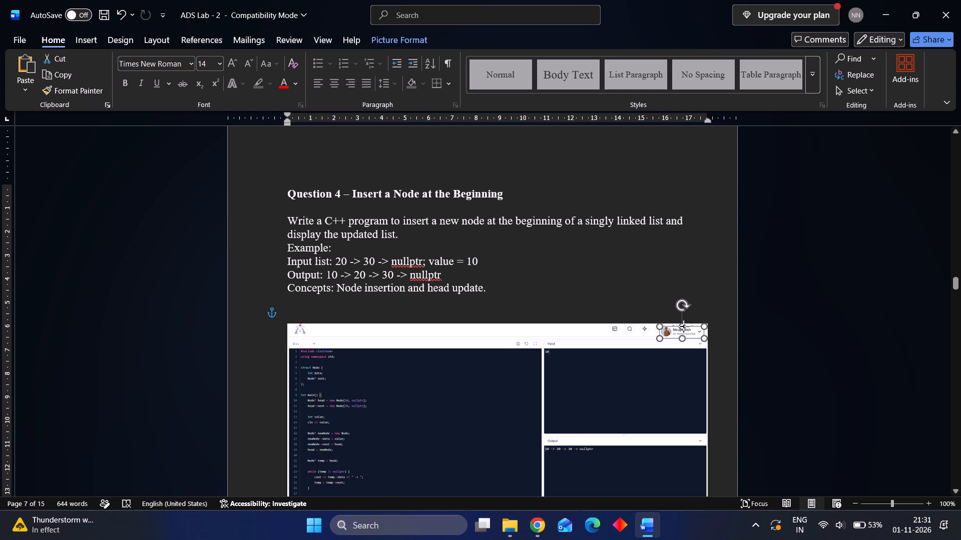
pyautogui.click(647, 299)
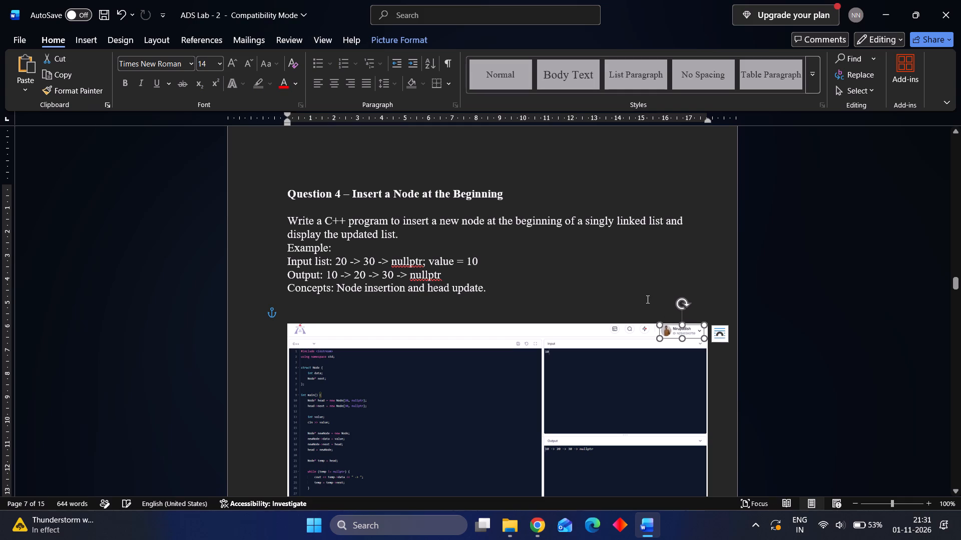
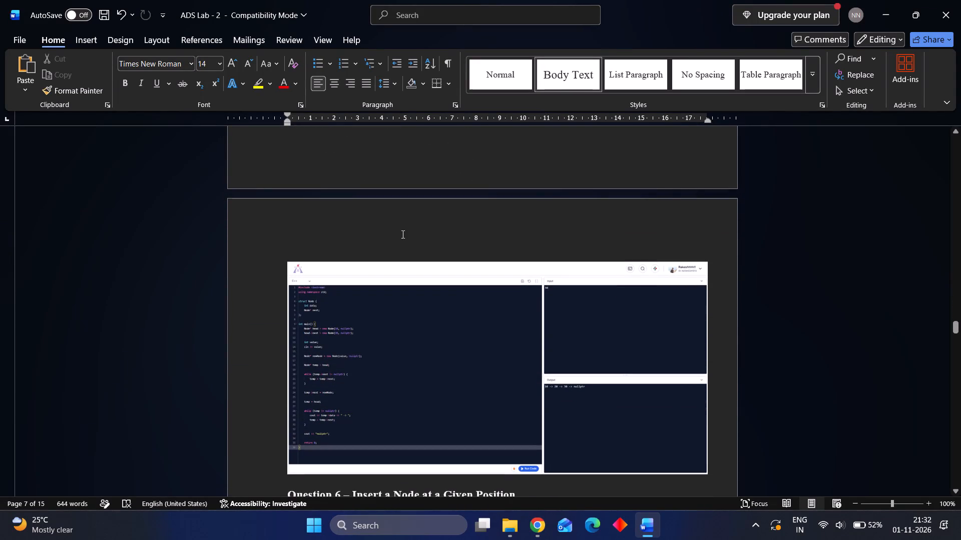
# Paste a profile badge at the top of the page holding the Question 5 code screenshot.
pyautogui.click(401, 234)
pyautogui.hotkey('ctrl', 'v')
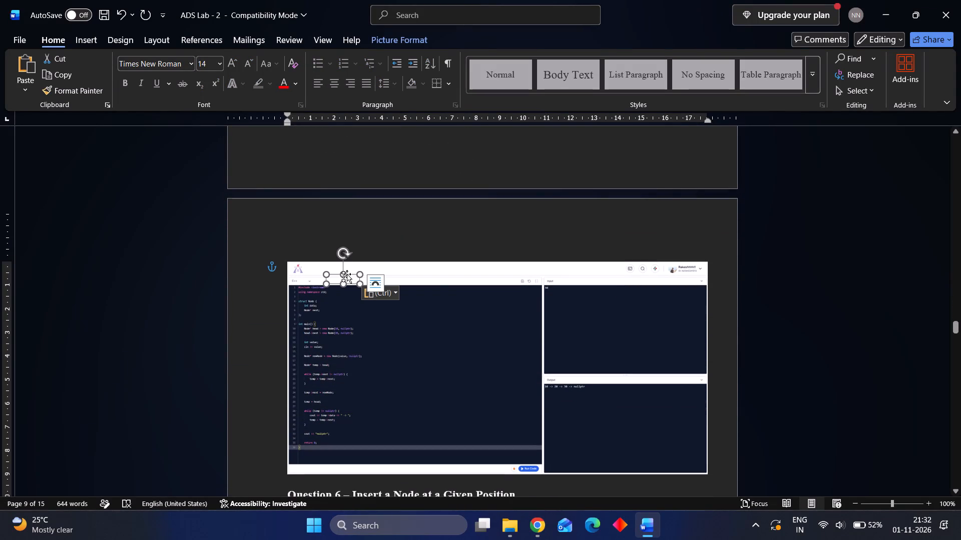
pyautogui.click(612, 259)
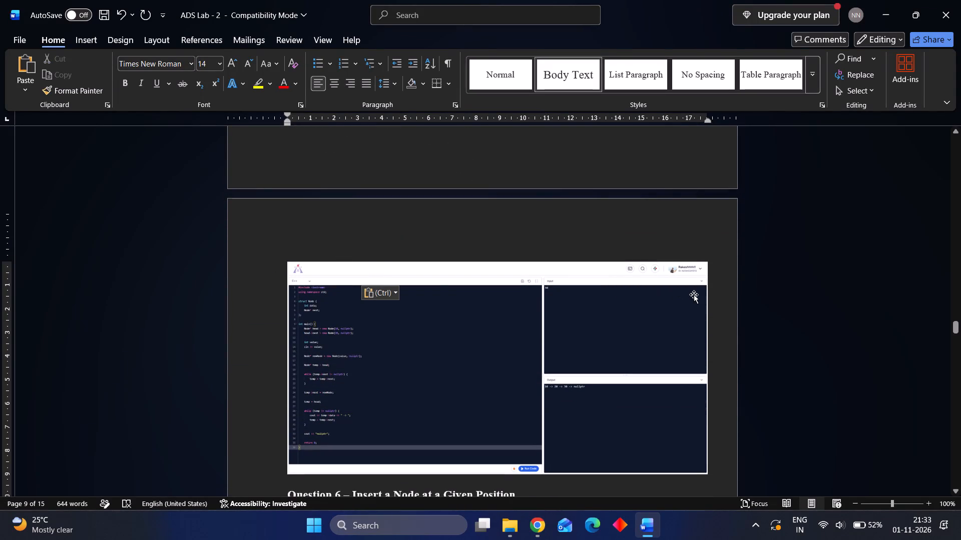
# Set the text wrapping of the Question 5 code screenshot to Tight.
pyautogui.click(694, 294)
pyautogui.click(728, 277)
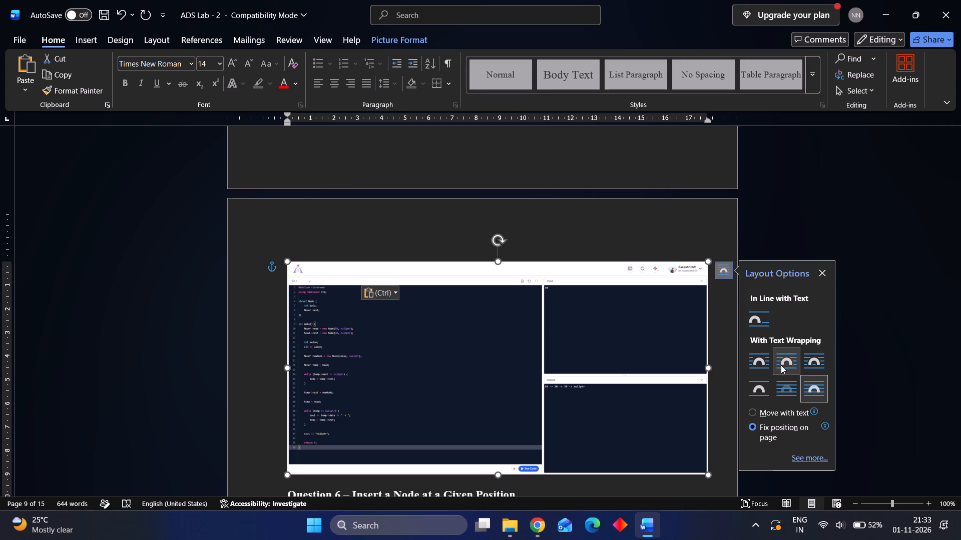
pyautogui.click(782, 364)
# Move the pasted badge over the old badge on the Question 5 code screenshot and resize it to cover the old name and ID.
pyautogui.click(345, 278)
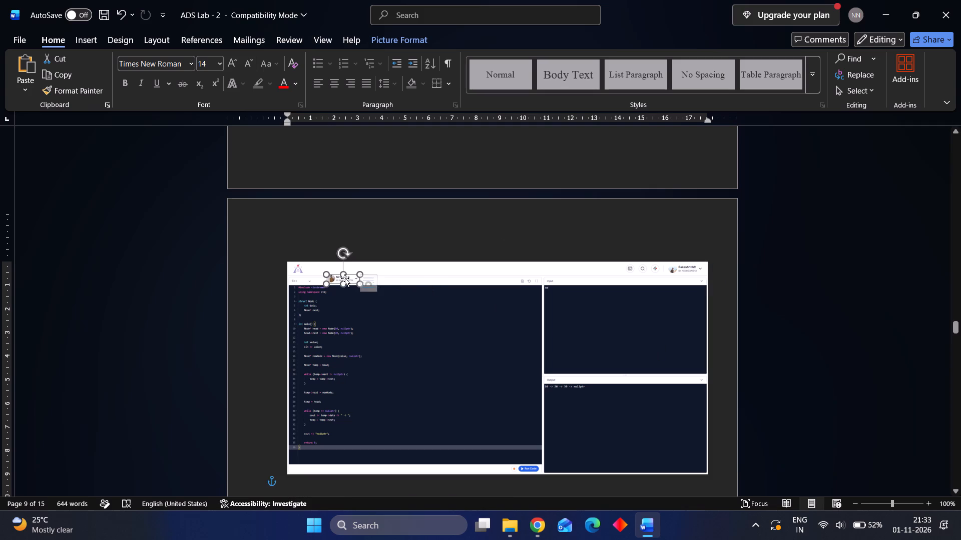
pyautogui.moveTo(345, 278); pyautogui.dragTo(525, 270)
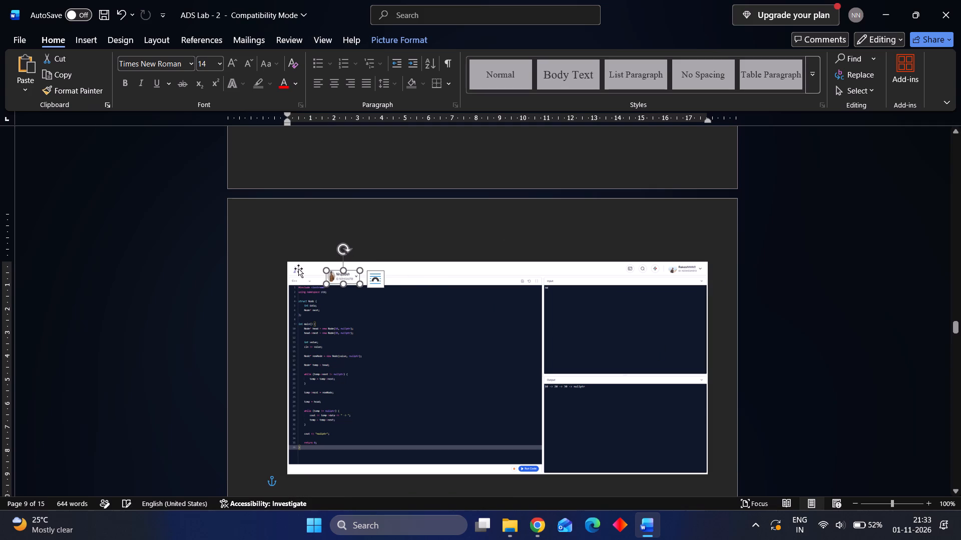
pyautogui.moveTo(345, 277); pyautogui.dragTo(625, 284)
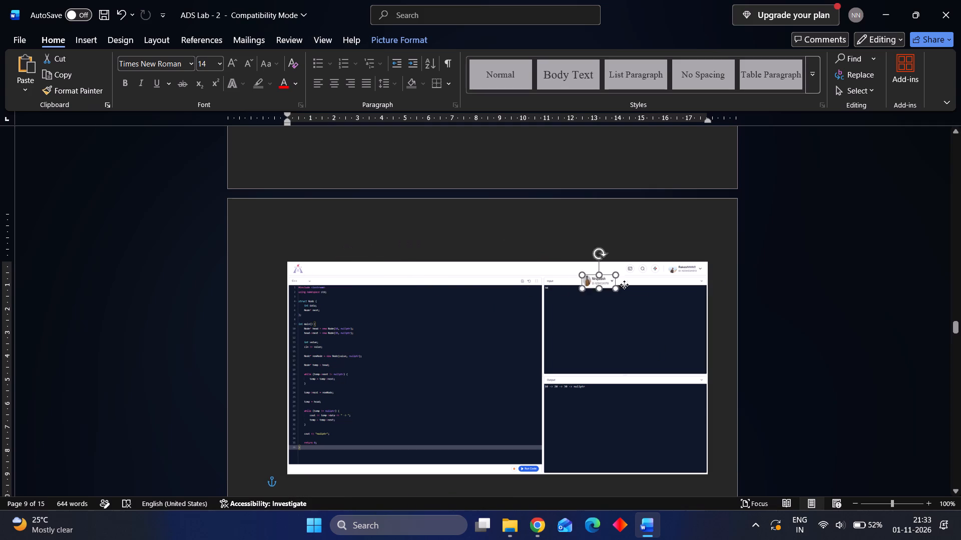
pyautogui.moveTo(625, 284); pyautogui.dragTo(686, 271)
pyautogui.click(684, 276)
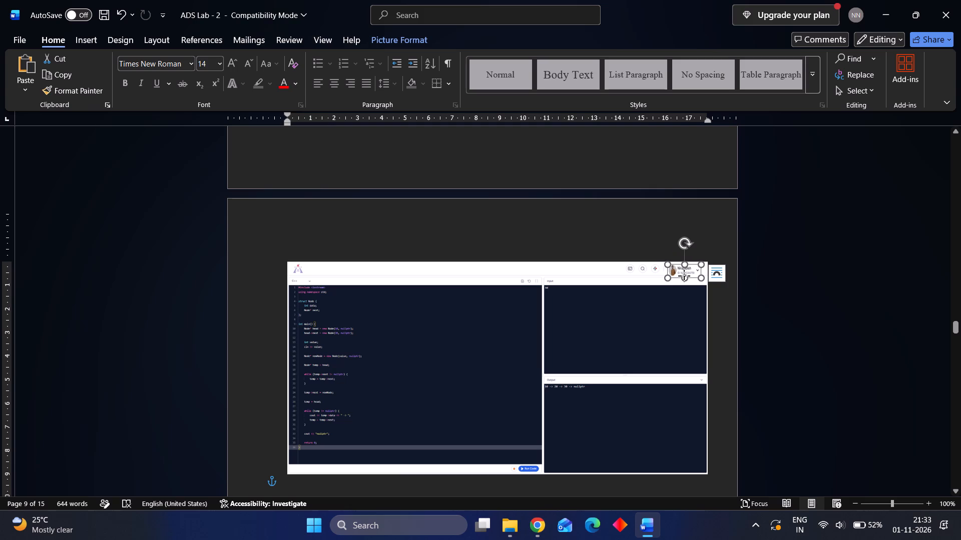
pyautogui.click(597, 235)
pyautogui.click(693, 270)
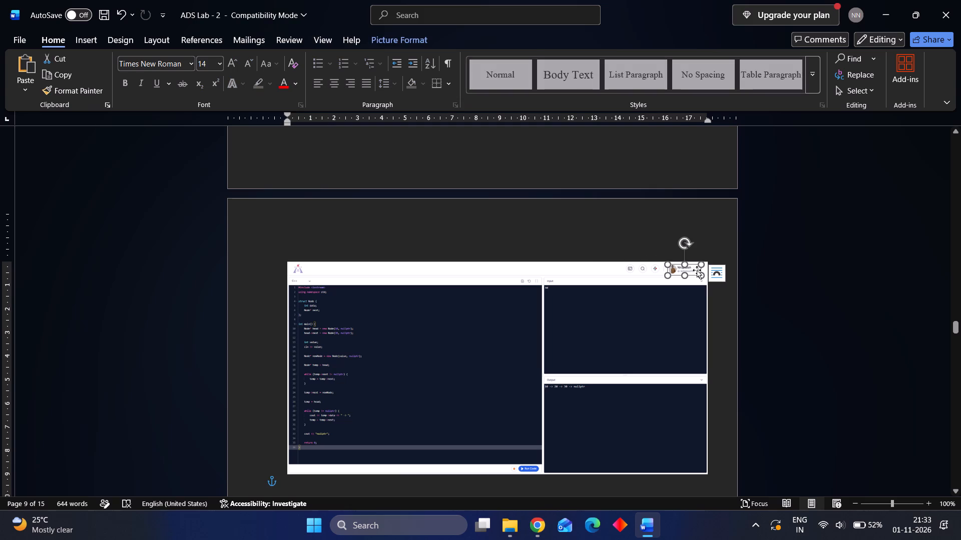
pyautogui.click(701, 266)
pyautogui.click(724, 247)
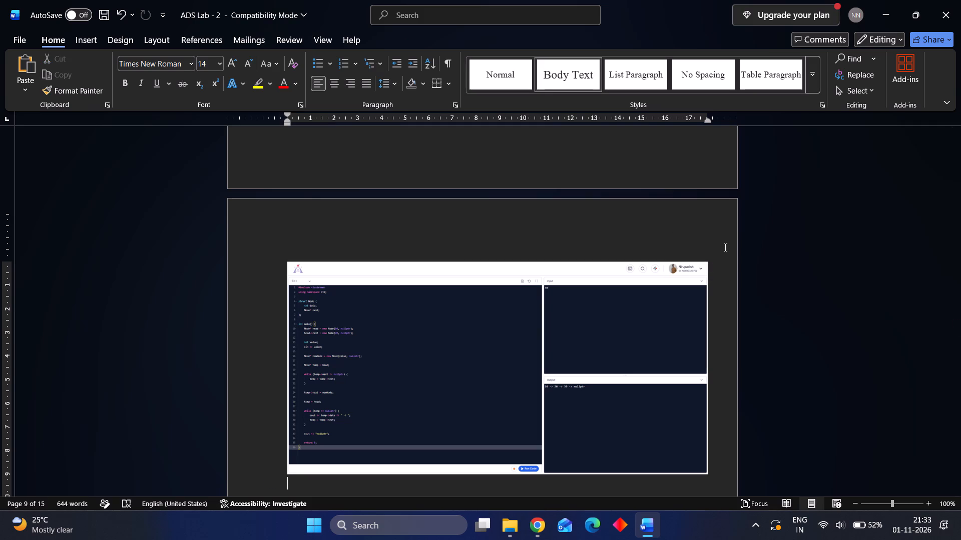
# Move the cut-off Question 6 code screenshot onto the following page and set its layout to In Line with Text.
pyautogui.scroll(-1, 669, 279)
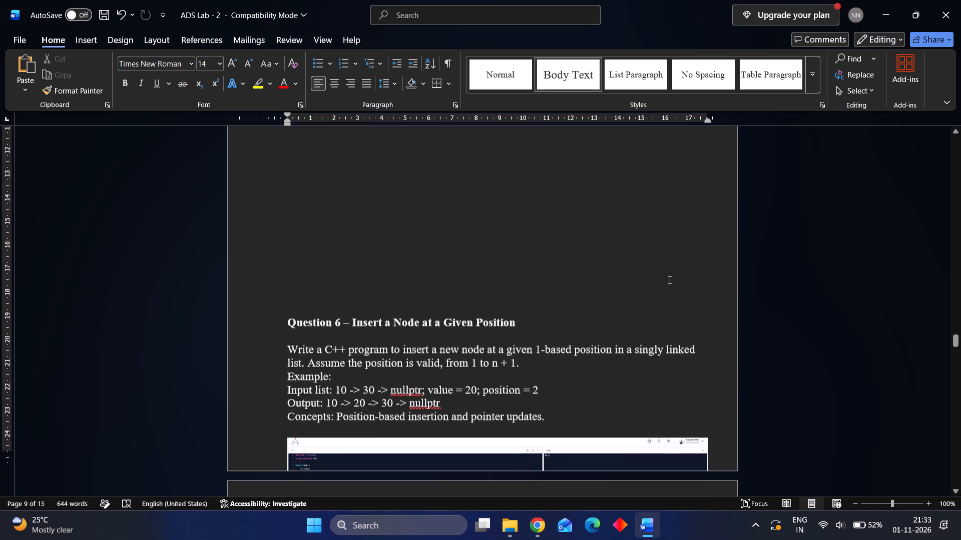
pyautogui.scroll(-2, 669, 279)
pyautogui.moveTo(614, 310); pyautogui.dragTo(615, 311)
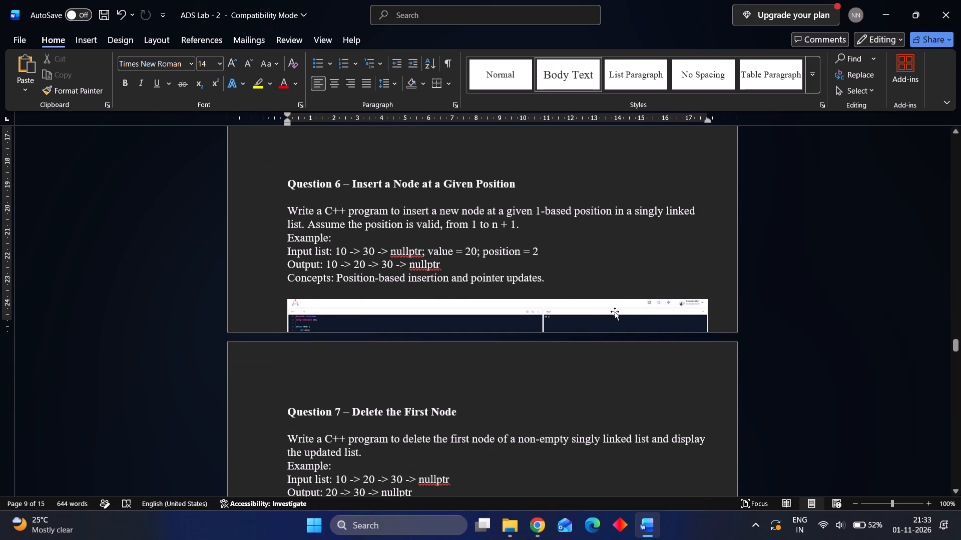
pyautogui.moveTo(615, 311); pyautogui.dragTo(603, 378)
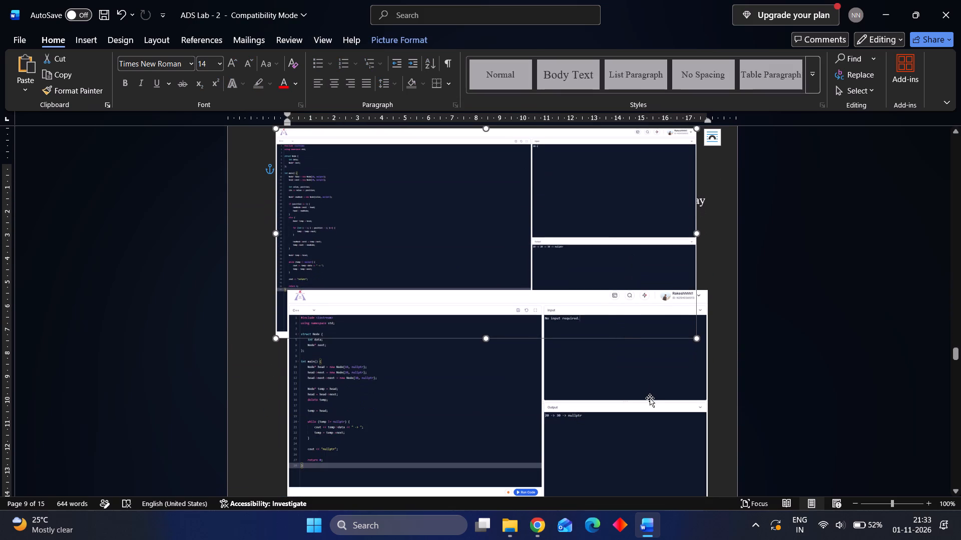
pyautogui.click(649, 399)
pyautogui.click(609, 216)
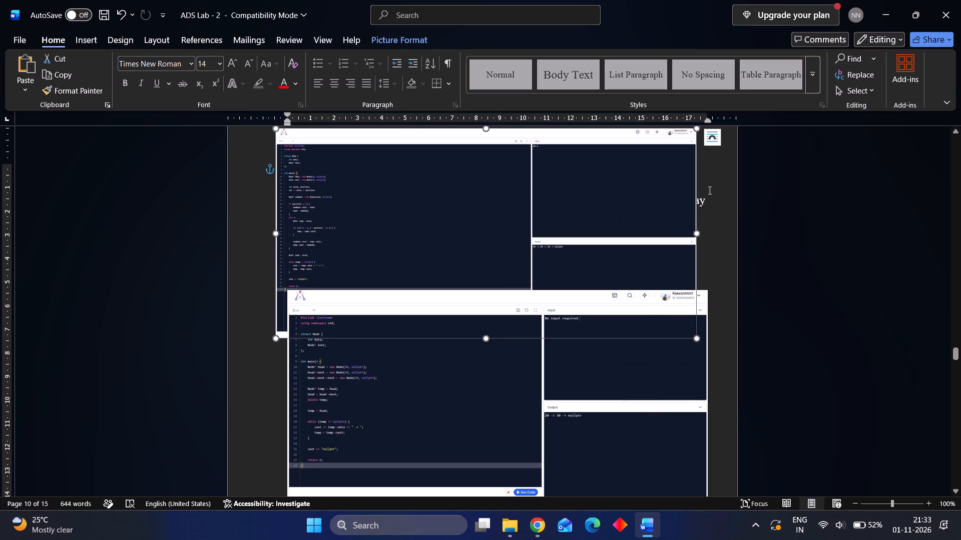
pyautogui.click(710, 145)
pyautogui.click(744, 197)
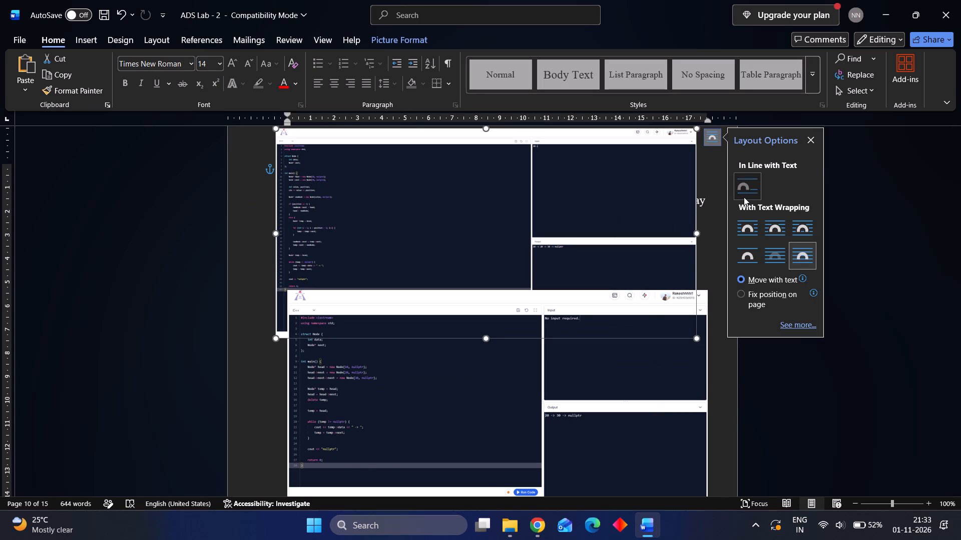
pyautogui.click(647, 404)
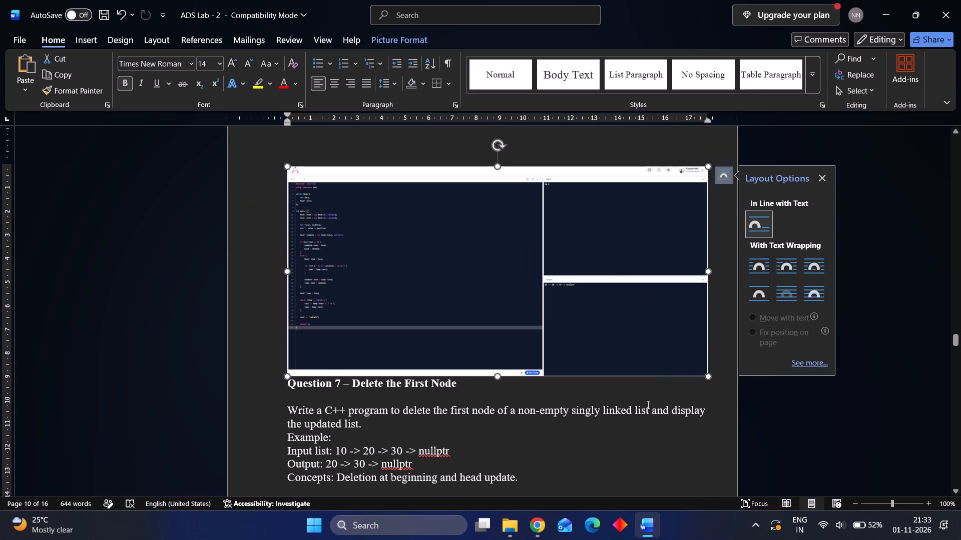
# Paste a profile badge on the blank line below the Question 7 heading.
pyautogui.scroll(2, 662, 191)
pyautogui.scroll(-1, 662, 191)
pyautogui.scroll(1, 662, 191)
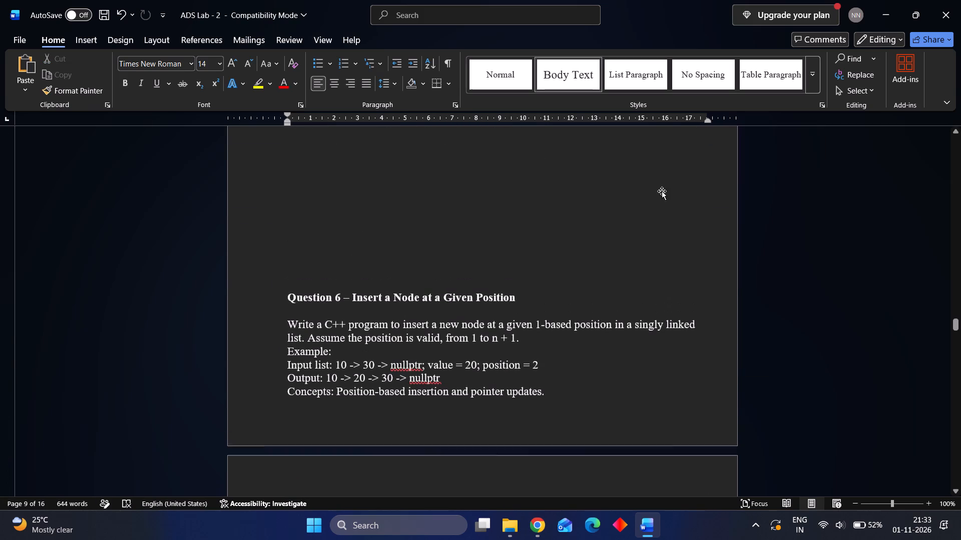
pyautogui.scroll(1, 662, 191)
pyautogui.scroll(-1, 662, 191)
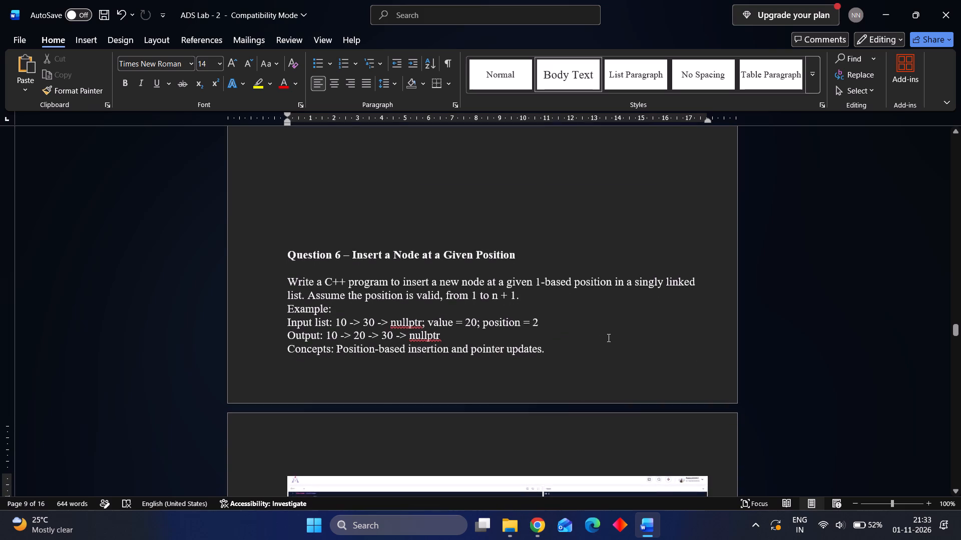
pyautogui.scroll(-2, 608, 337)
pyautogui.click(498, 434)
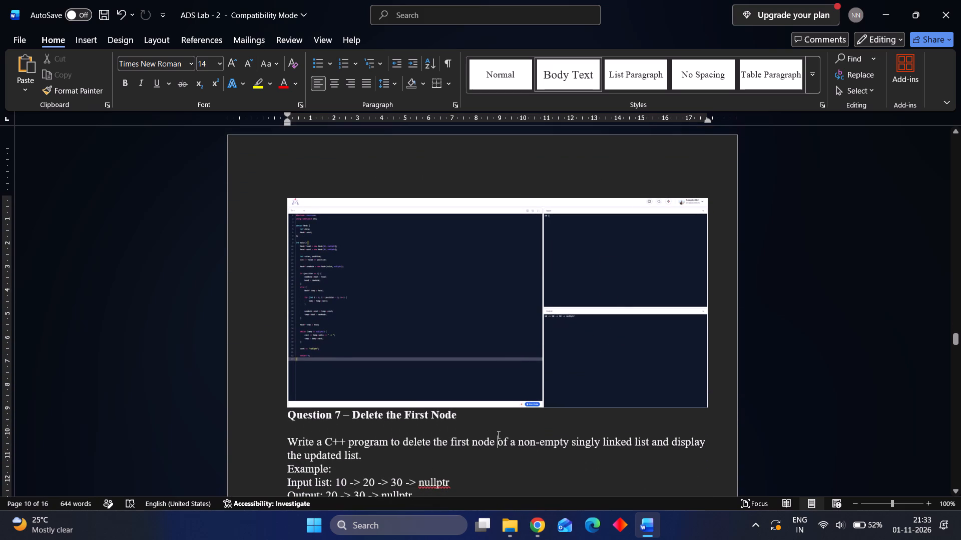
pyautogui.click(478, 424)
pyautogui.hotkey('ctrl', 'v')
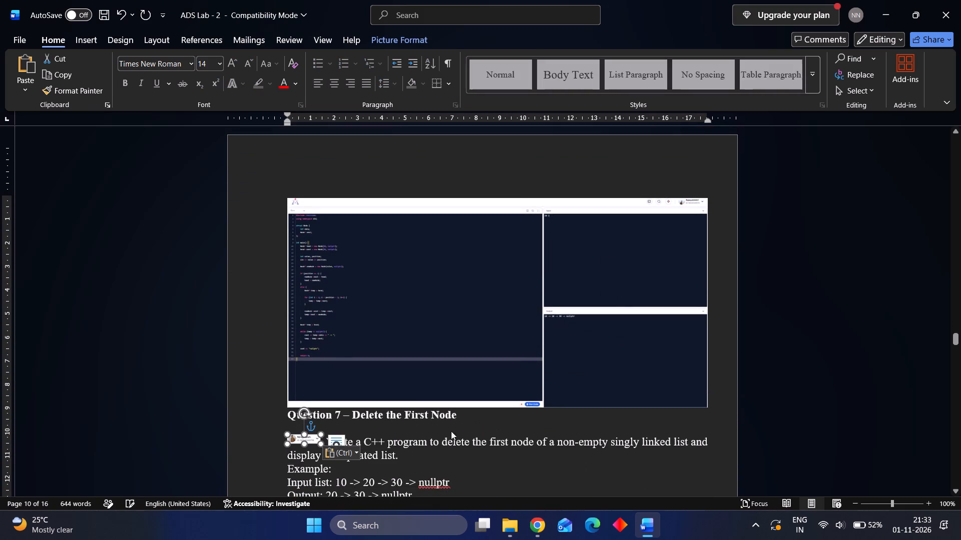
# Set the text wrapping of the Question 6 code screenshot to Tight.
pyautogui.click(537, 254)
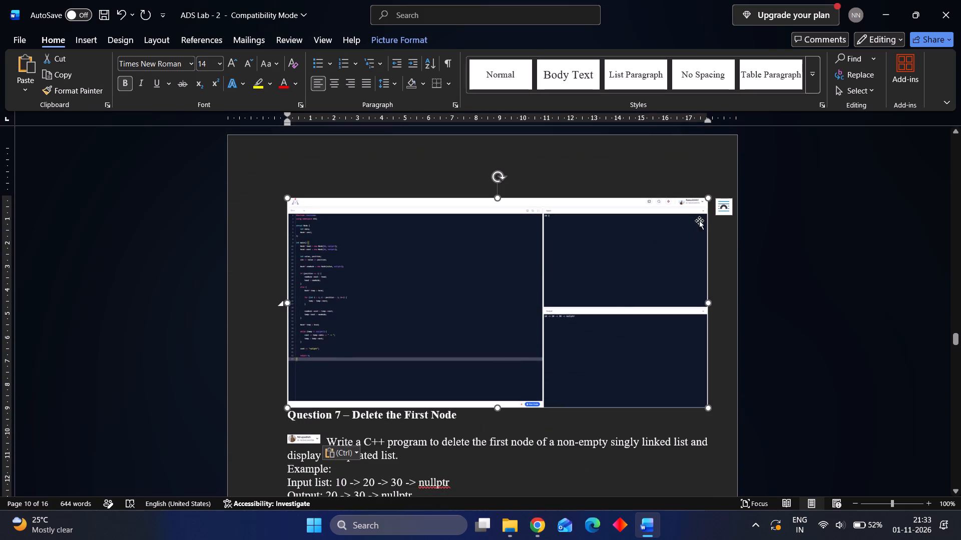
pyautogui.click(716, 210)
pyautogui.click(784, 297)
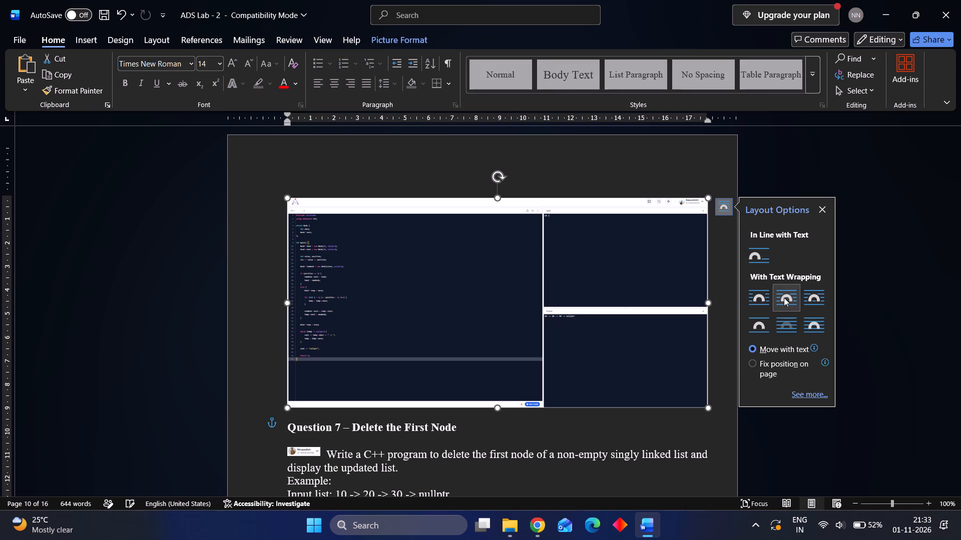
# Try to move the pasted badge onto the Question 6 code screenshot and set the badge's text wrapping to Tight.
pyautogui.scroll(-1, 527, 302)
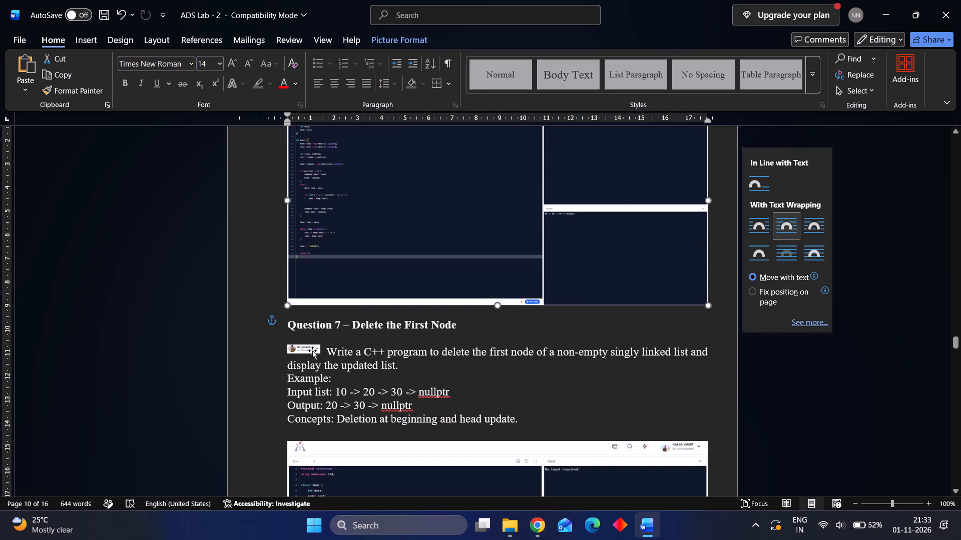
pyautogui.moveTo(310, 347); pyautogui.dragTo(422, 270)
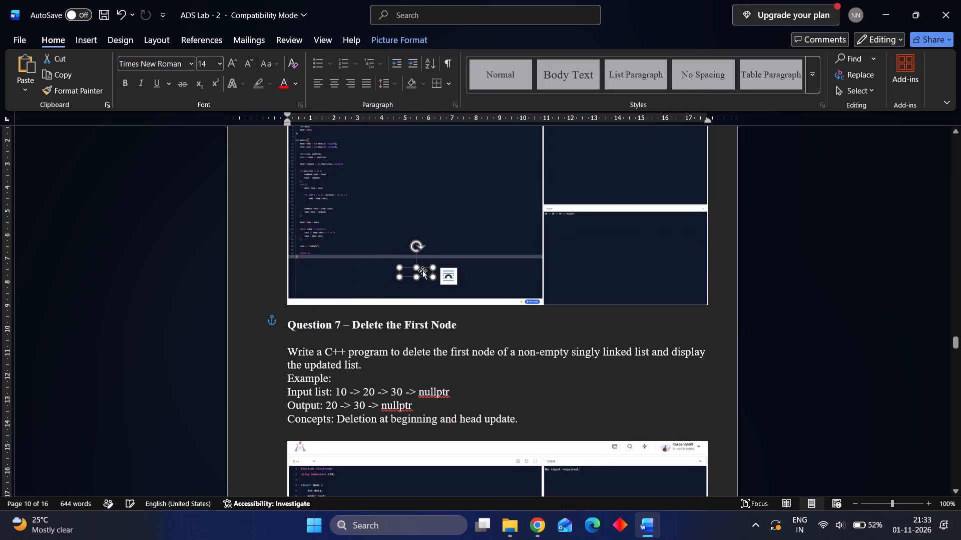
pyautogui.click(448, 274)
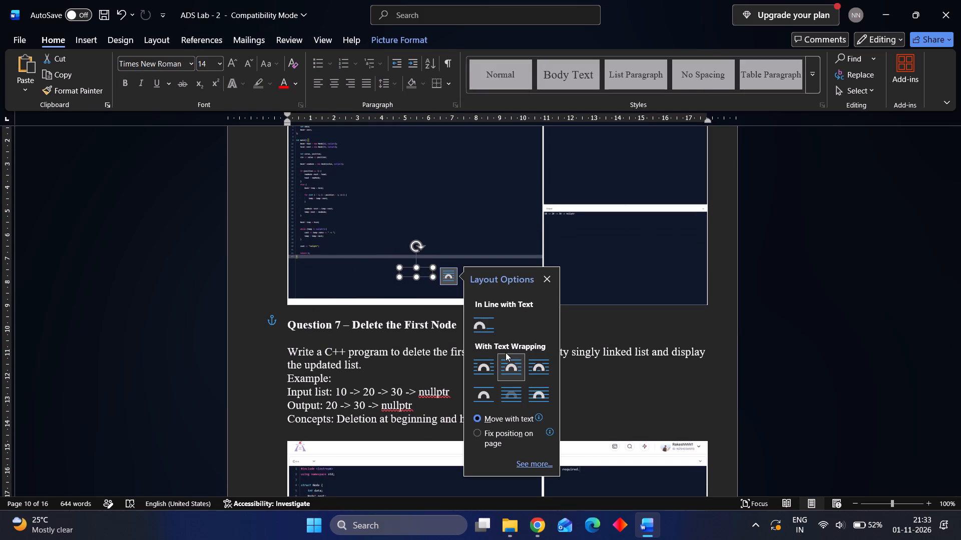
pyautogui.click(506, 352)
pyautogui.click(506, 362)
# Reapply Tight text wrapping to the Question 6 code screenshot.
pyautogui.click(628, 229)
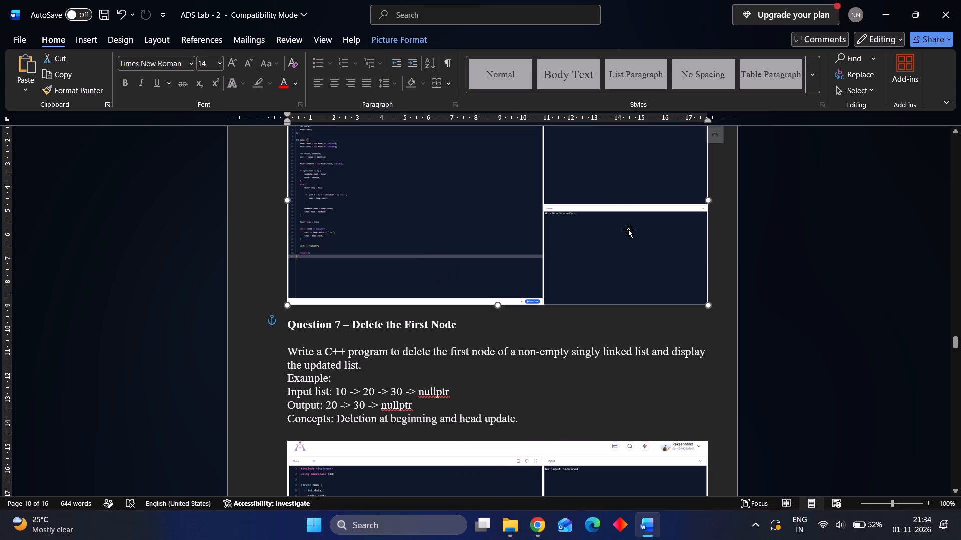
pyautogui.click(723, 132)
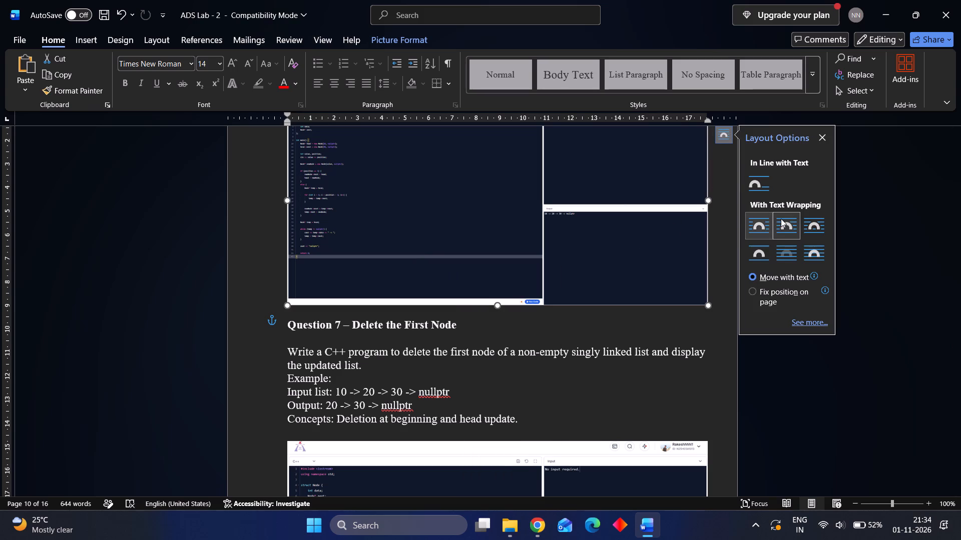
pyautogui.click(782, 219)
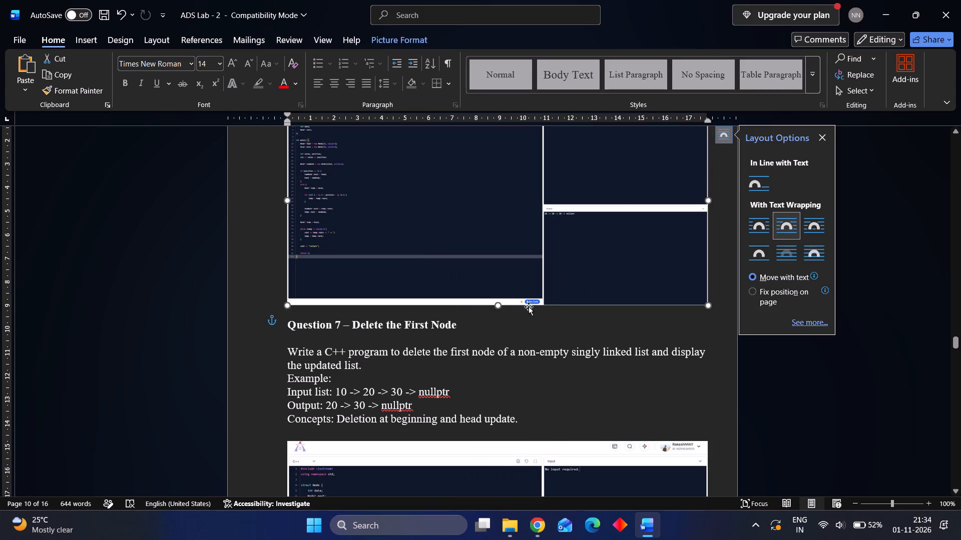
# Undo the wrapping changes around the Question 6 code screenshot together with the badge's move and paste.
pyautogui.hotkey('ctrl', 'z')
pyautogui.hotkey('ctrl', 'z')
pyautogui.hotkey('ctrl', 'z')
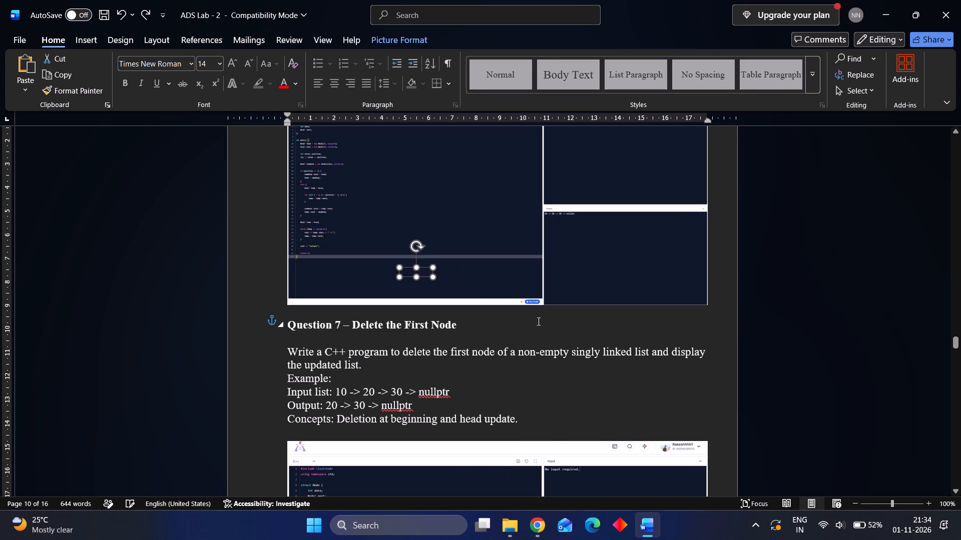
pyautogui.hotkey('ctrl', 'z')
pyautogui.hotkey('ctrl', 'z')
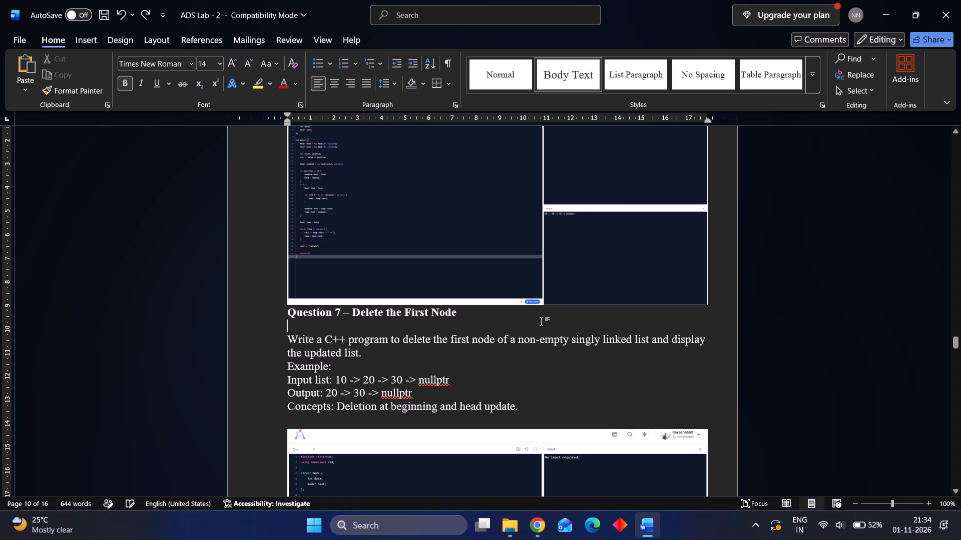
# Set the text wrapping of the in-line Question 6 code screenshot to Tight.
pyautogui.click(683, 245)
pyautogui.click(727, 142)
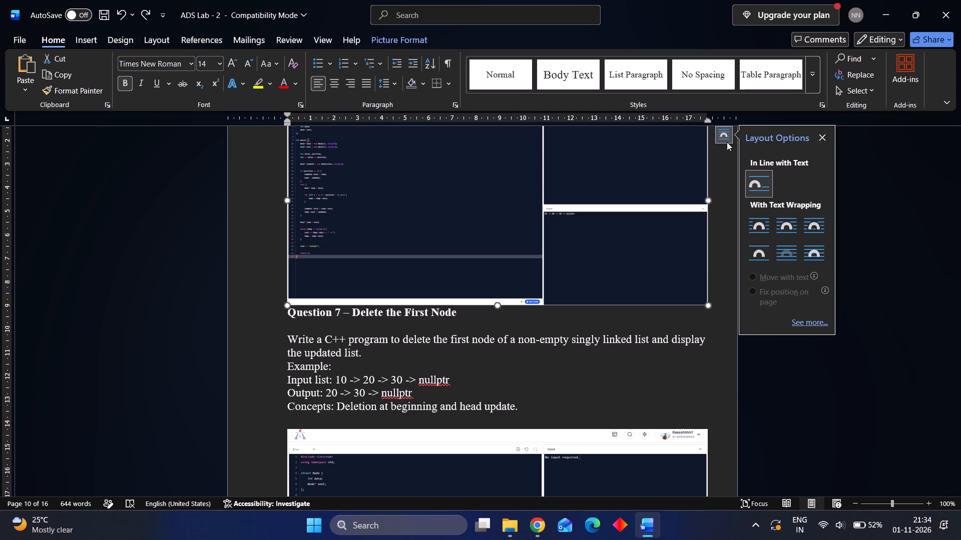
pyautogui.click(786, 225)
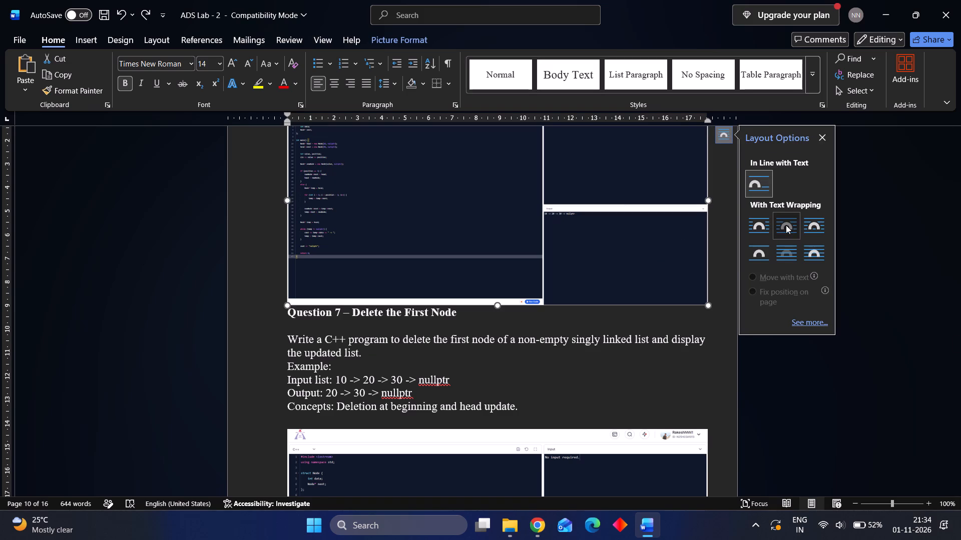
# Paste a profile badge onto the Question 6 code screenshot.
pyautogui.scroll(1, 786, 225)
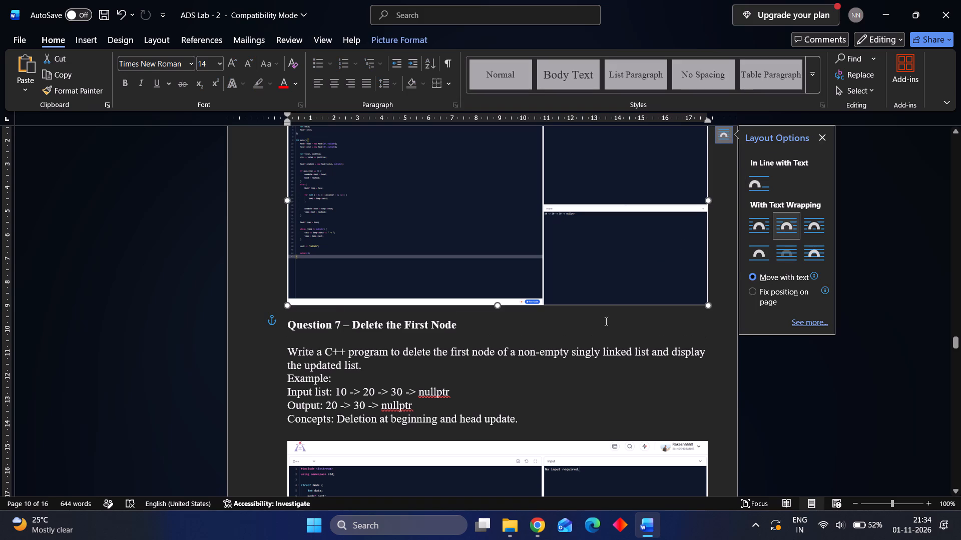
pyautogui.hotkey('ctrl', 'v')
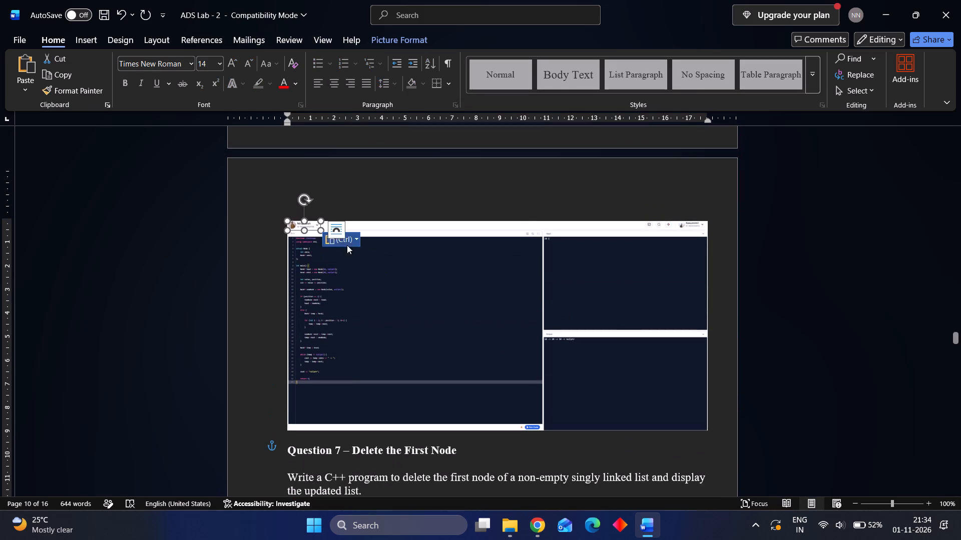
# Move the pasted profile badge over the original badge in the header of the Question 6 code screenshot.
pyautogui.moveTo(308, 223); pyautogui.dragTo(517, 240)
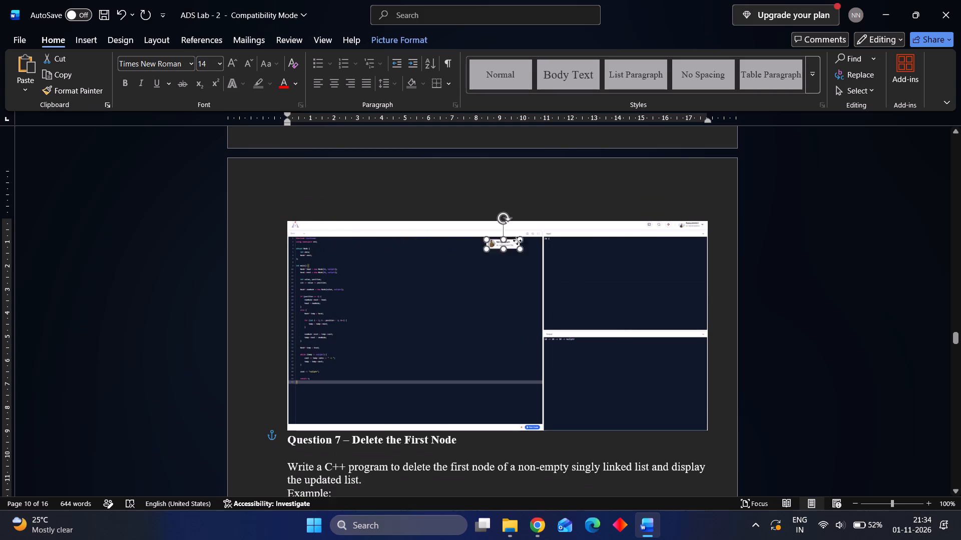
pyautogui.moveTo(517, 240); pyautogui.dragTo(705, 223)
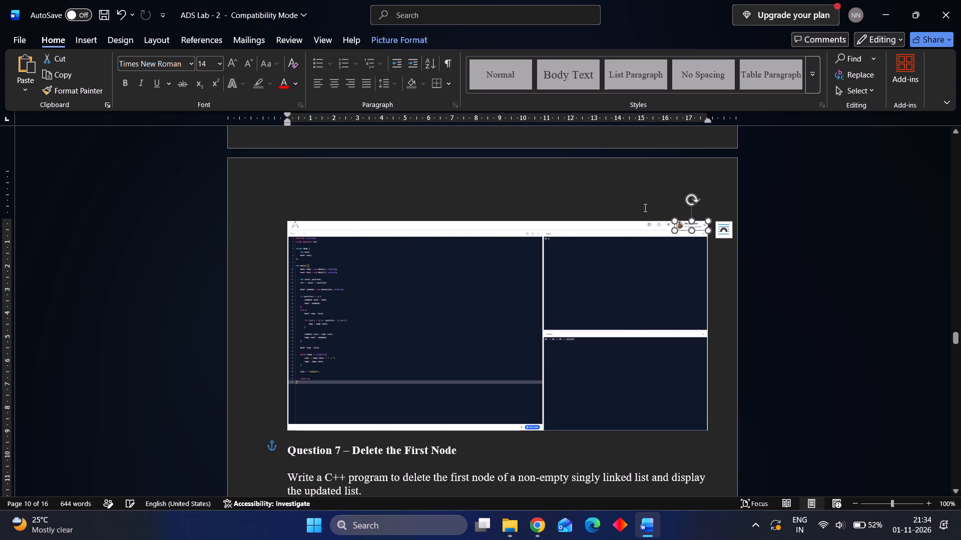
pyautogui.click(644, 207)
# Paste a profile badge below the Question 7 text and move it just above the original badge of its code screenshot.
pyautogui.scroll(-2, 644, 207)
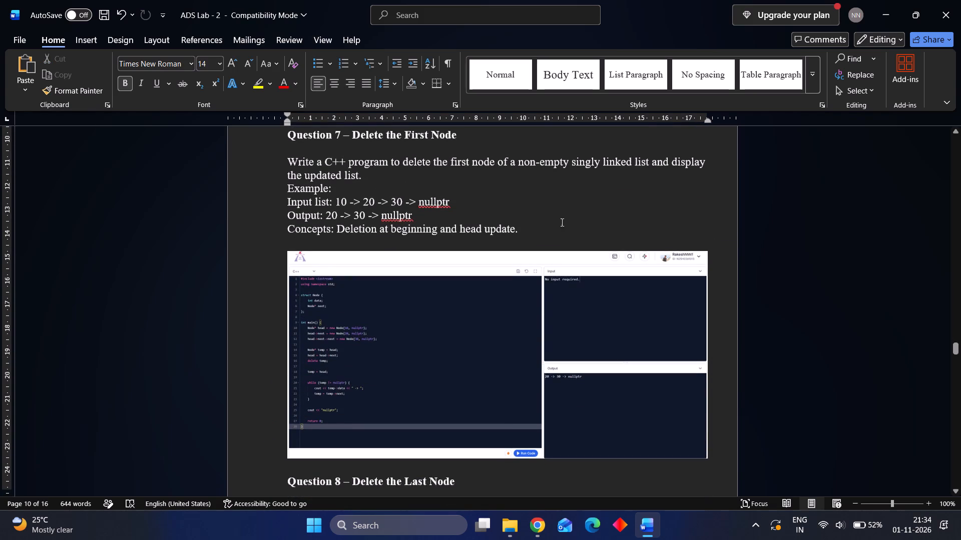
pyautogui.click(535, 231)
pyautogui.hotkey('ctrl', 'v')
pyautogui.click(293, 234)
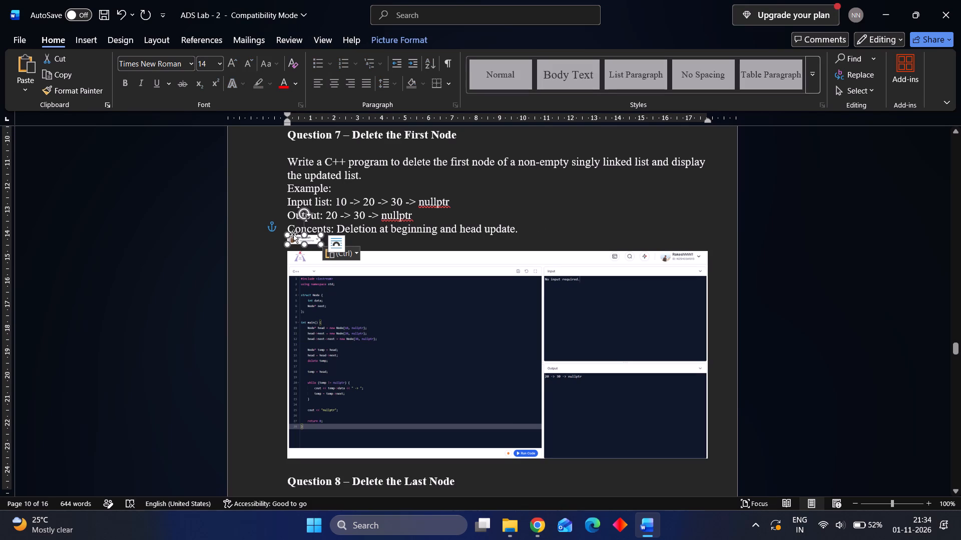
pyautogui.moveTo(295, 240); pyautogui.dragTo(477, 235)
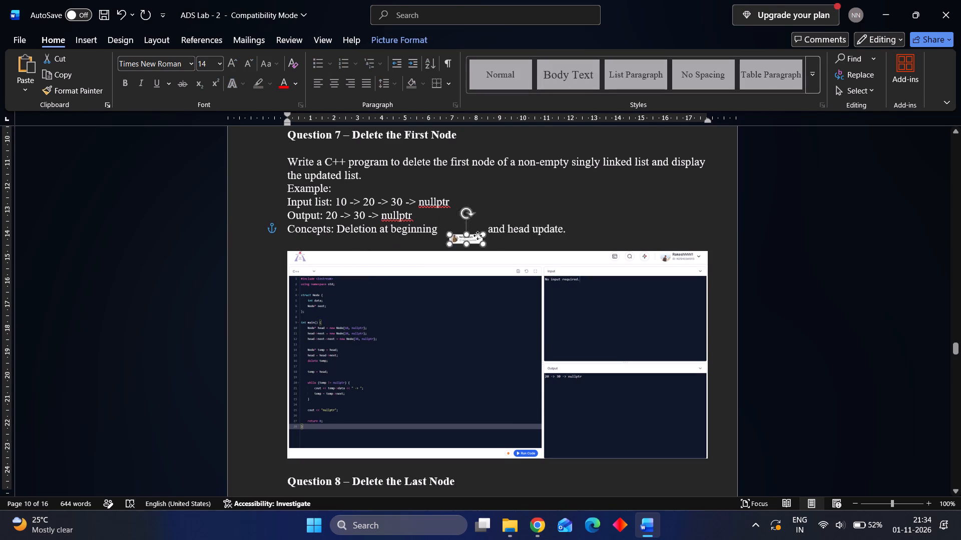
pyautogui.moveTo(477, 235); pyautogui.dragTo(581, 258)
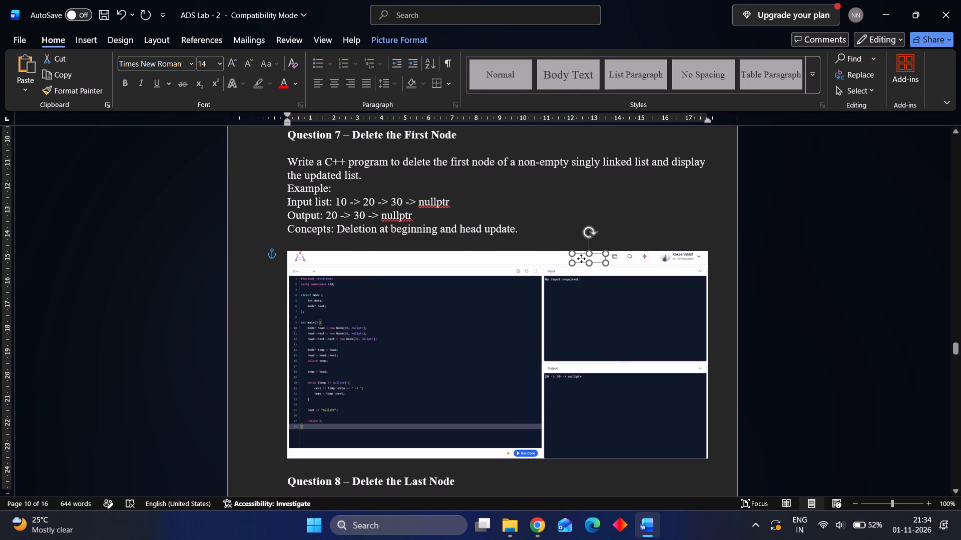
pyautogui.moveTo(581, 258); pyautogui.dragTo(654, 240)
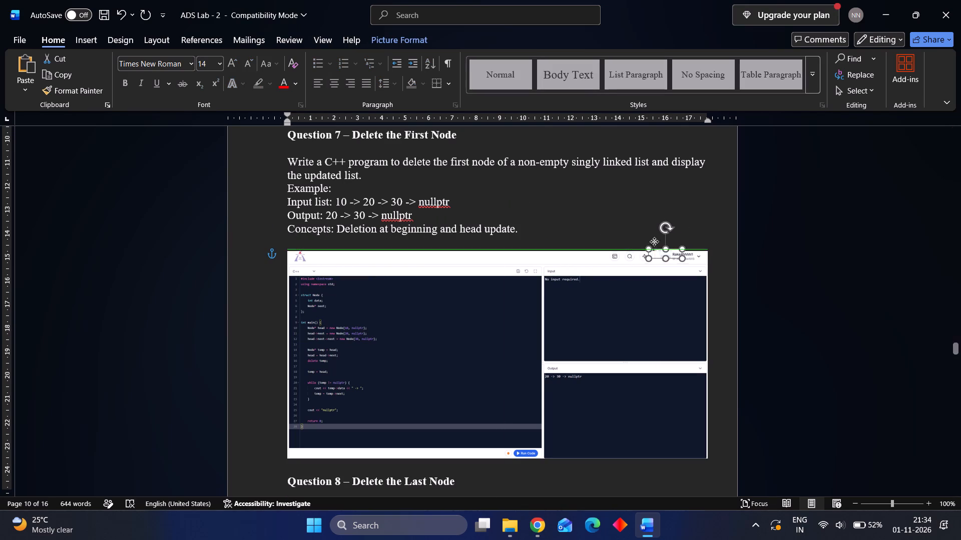
pyautogui.moveTo(654, 240); pyautogui.dragTo(652, 229)
# Set the text wrapping of the Question 7 code screenshot to Tight.
pyautogui.click(655, 254)
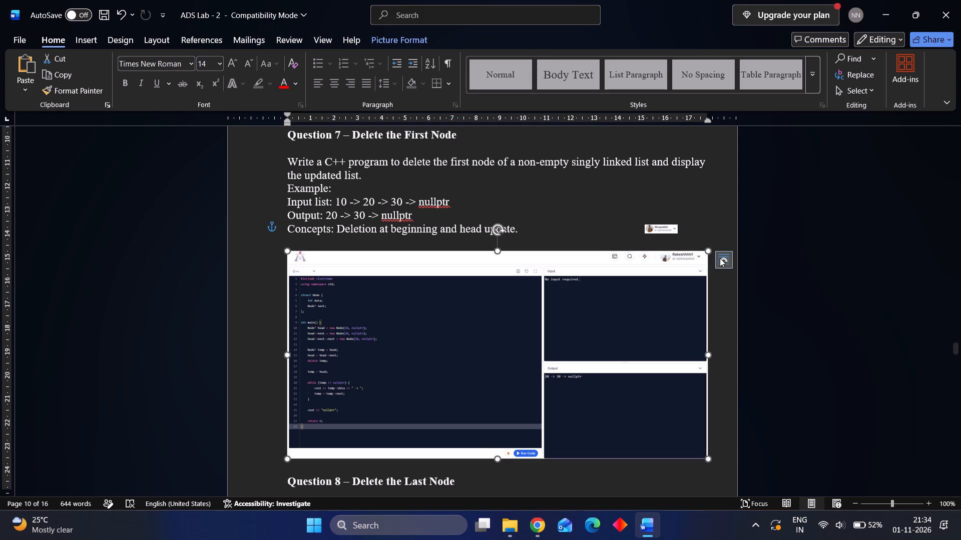
pyautogui.click(720, 258)
pyautogui.click(789, 352)
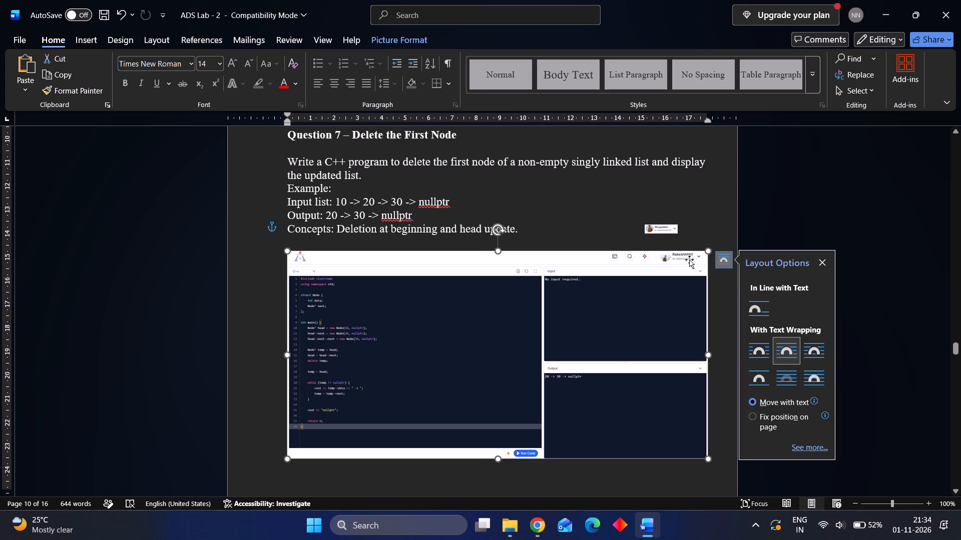
# Move the new badge over the original one in the Question 7 code screenshot's header and enlarge it slightly.
pyautogui.moveTo(666, 229); pyautogui.dragTo(684, 264)
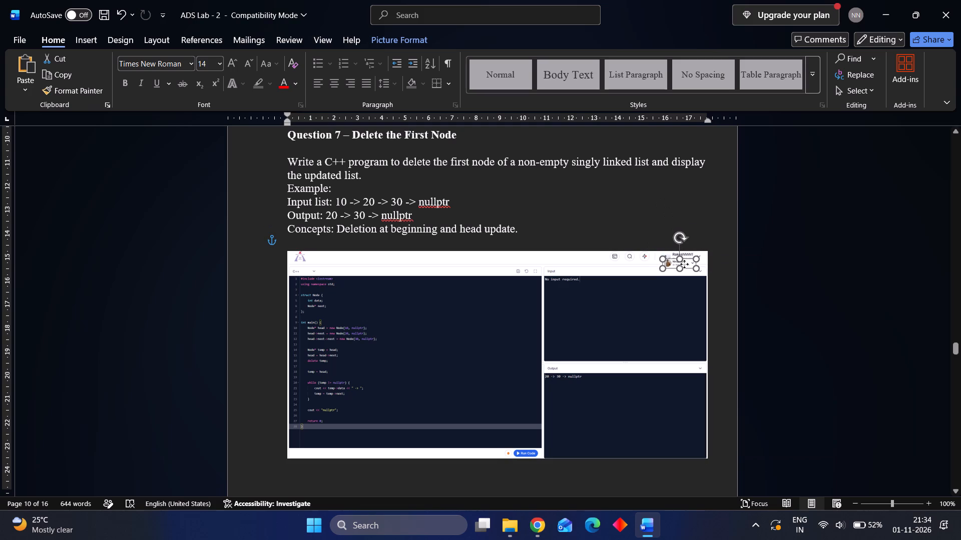
pyautogui.moveTo(684, 264); pyautogui.dragTo(683, 257)
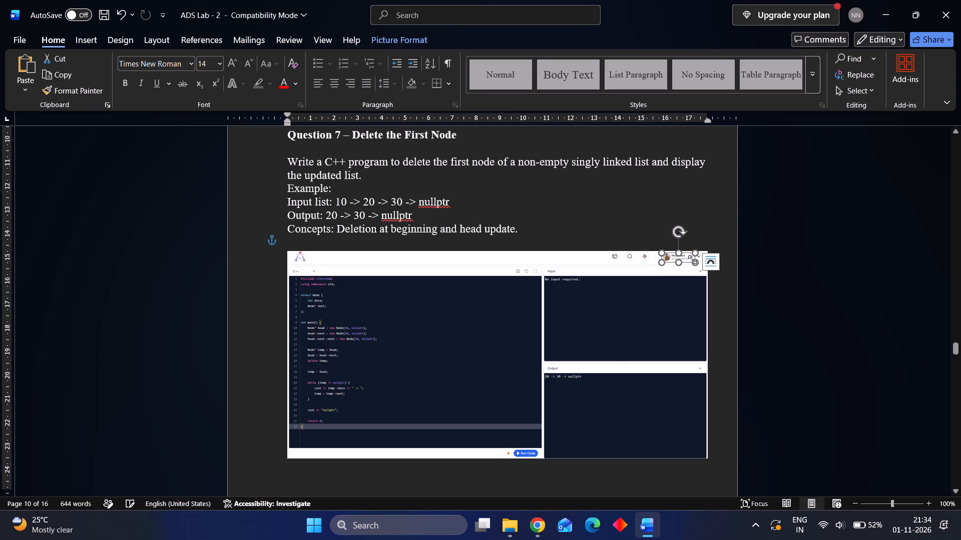
pyautogui.moveTo(694, 260); pyautogui.dragTo(698, 261)
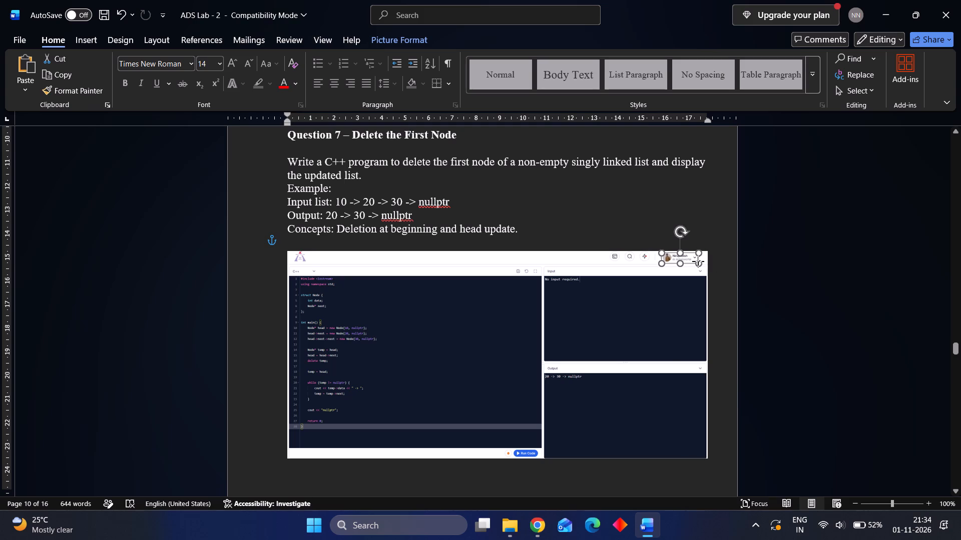
pyautogui.moveTo(698, 261); pyautogui.dragTo(700, 261)
pyautogui.click(626, 213)
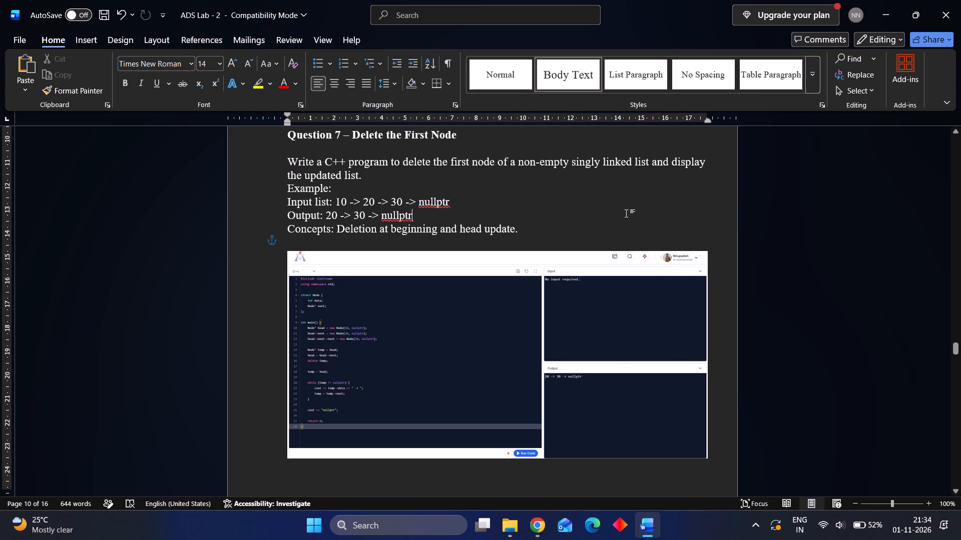
# Stretch the Question 7 badge further on both sides so it fully covers the original profile name and its arrow.
pyautogui.click(694, 265)
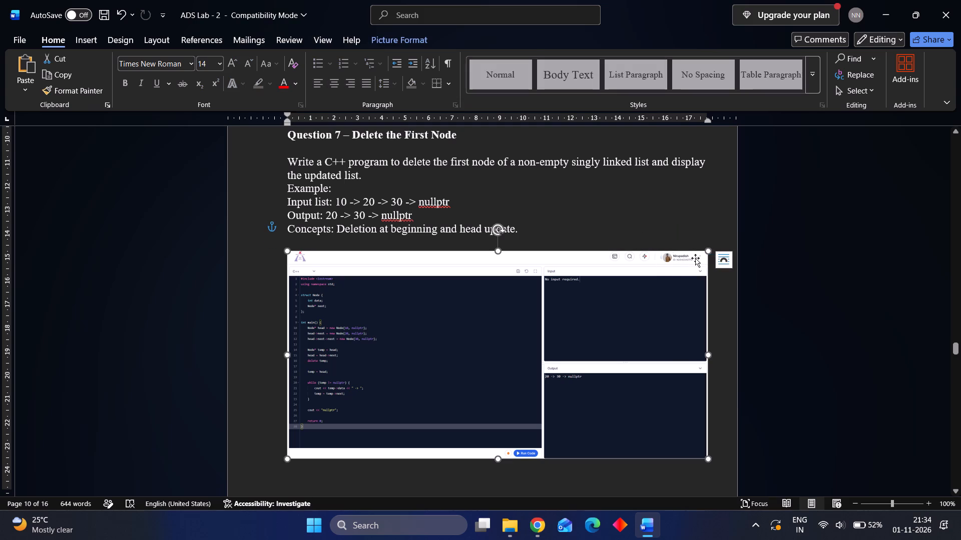
pyautogui.click(688, 255)
pyautogui.click(703, 252)
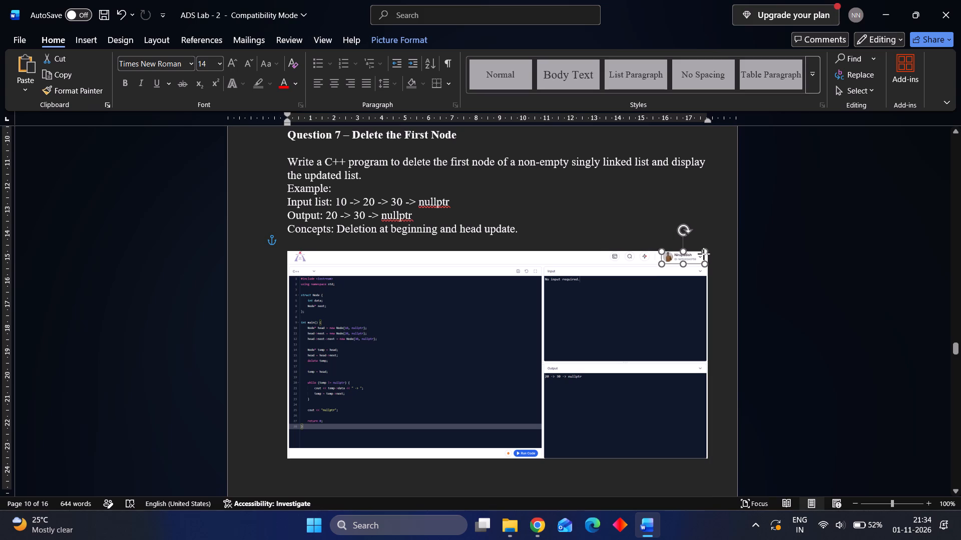
pyautogui.click(591, 220)
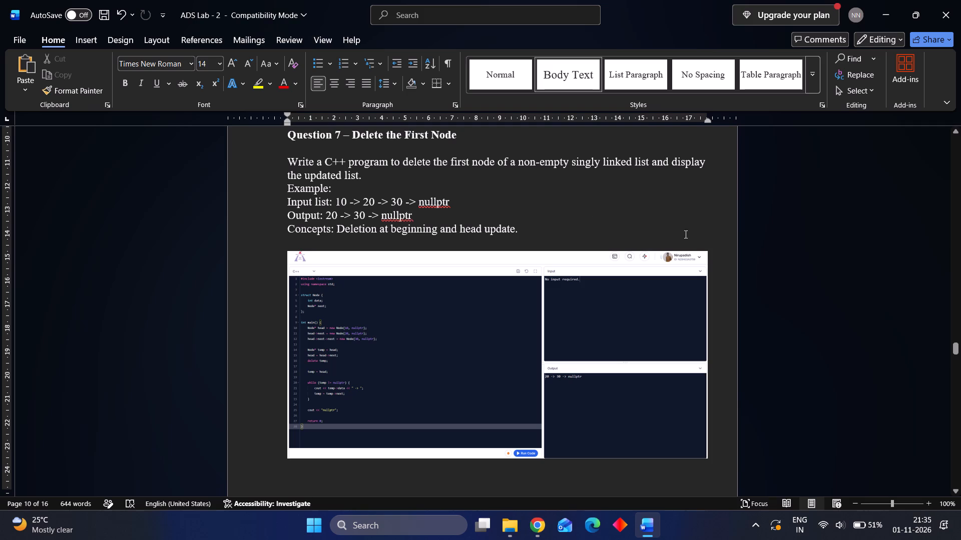
pyautogui.click(672, 261)
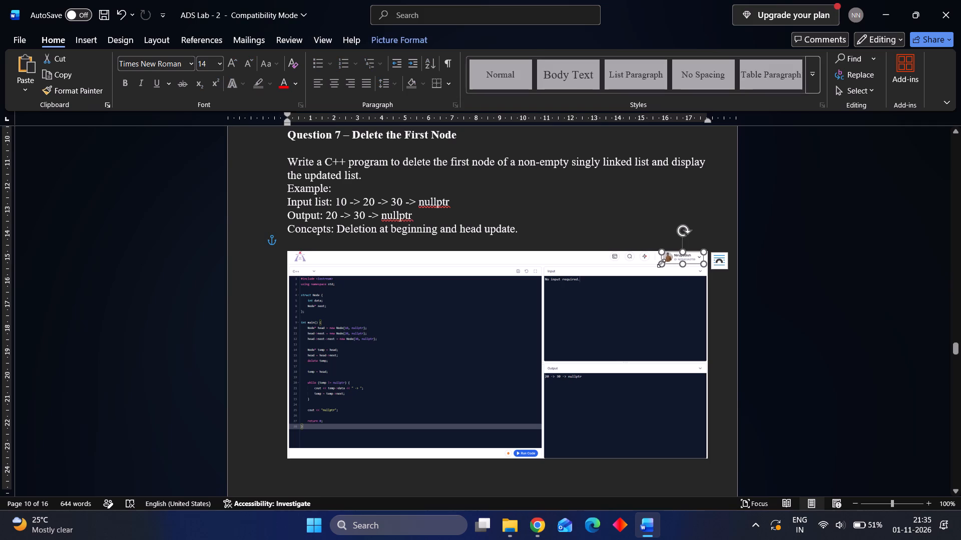
pyautogui.click(661, 263)
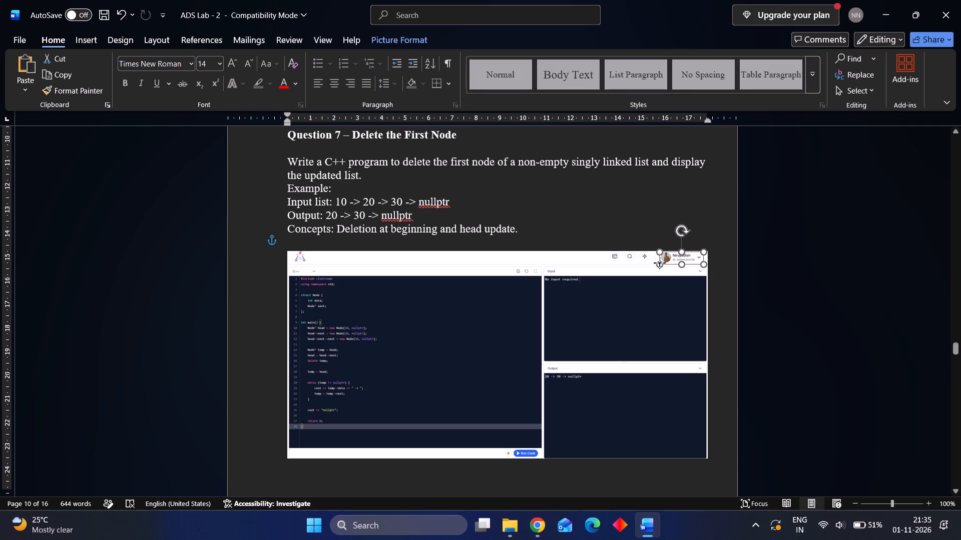
pyautogui.click(646, 237)
# Set the text wrapping of the Question 8 code screenshot to Tight.
pyautogui.scroll(-1, 646, 237)
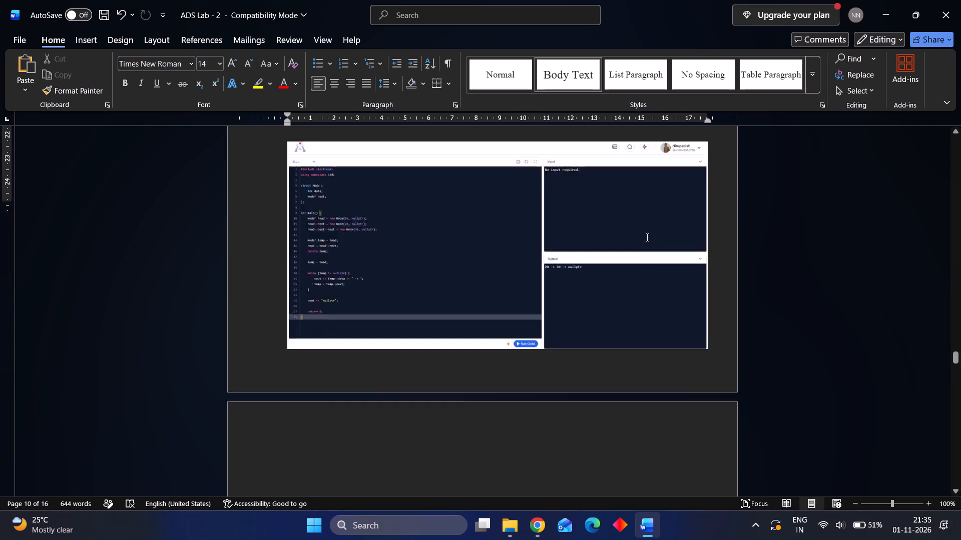
pyautogui.scroll(-4, 646, 237)
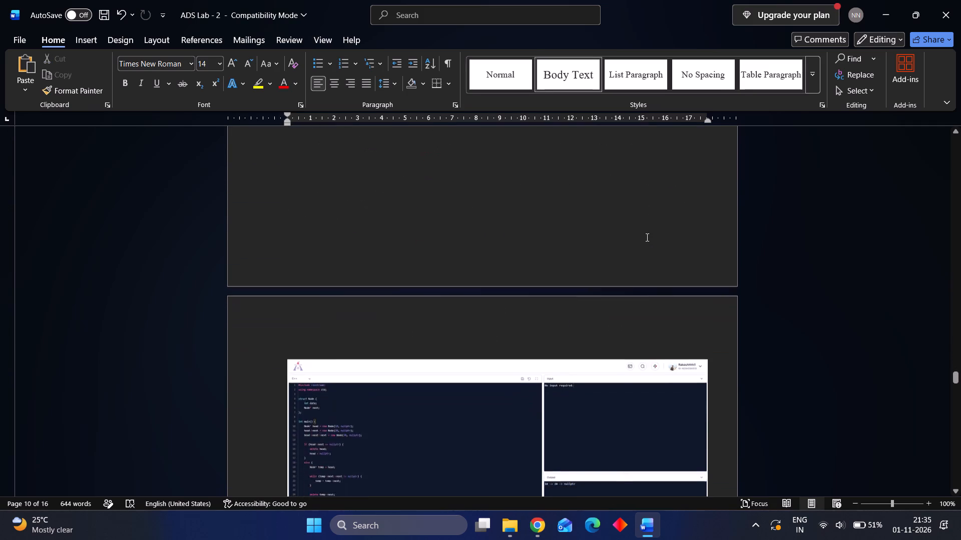
pyautogui.scroll(-3, 646, 237)
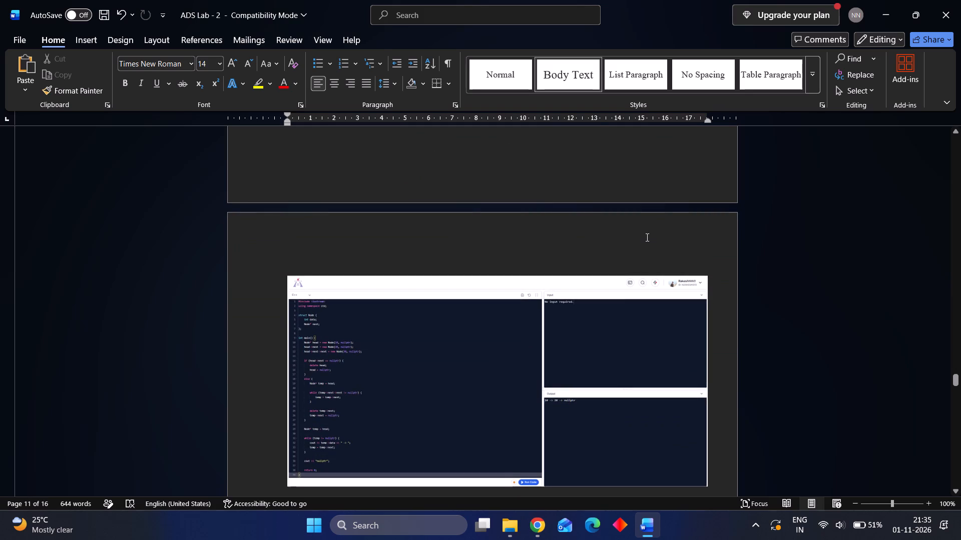
pyautogui.scroll(-3, 646, 237)
pyautogui.click(412, 146)
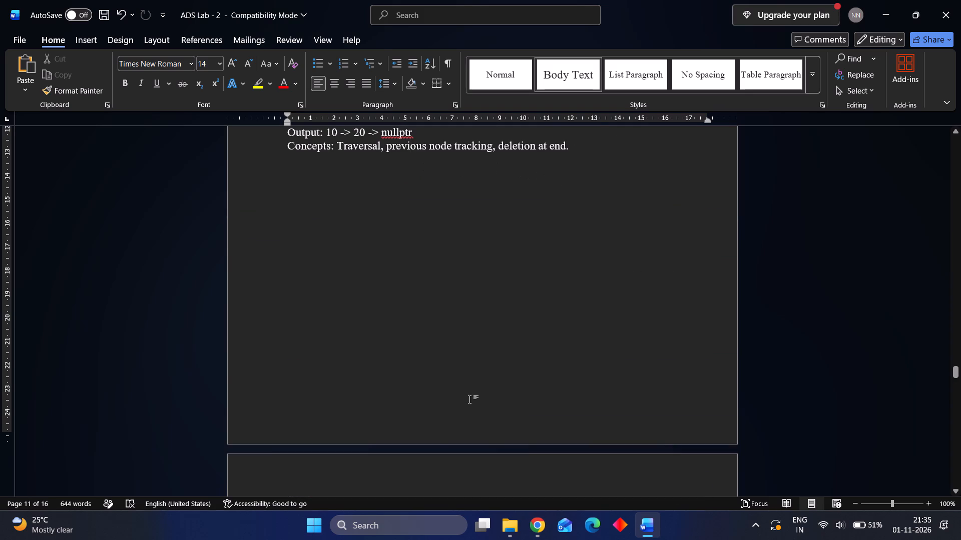
pyautogui.scroll(-1, 469, 399)
pyautogui.click(508, 377)
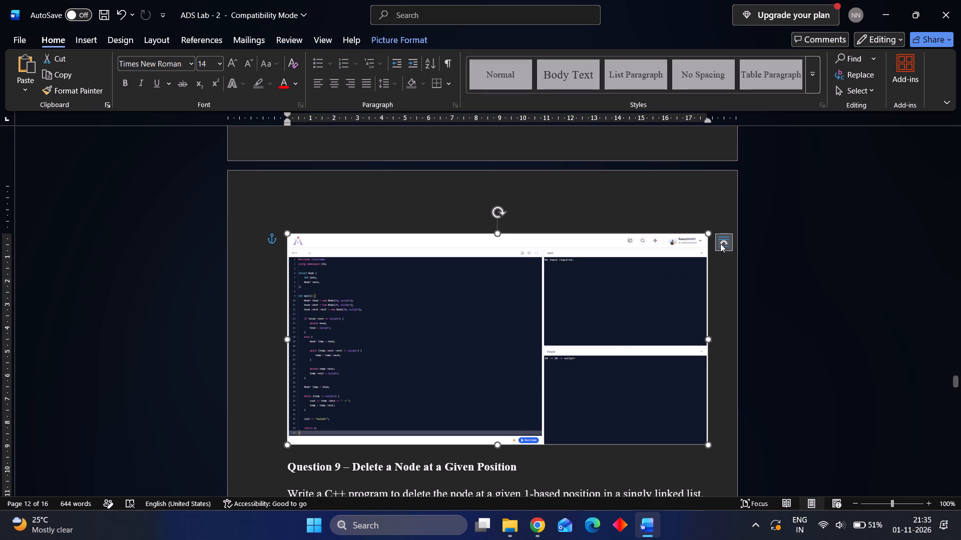
pyautogui.click(720, 243)
pyautogui.click(783, 326)
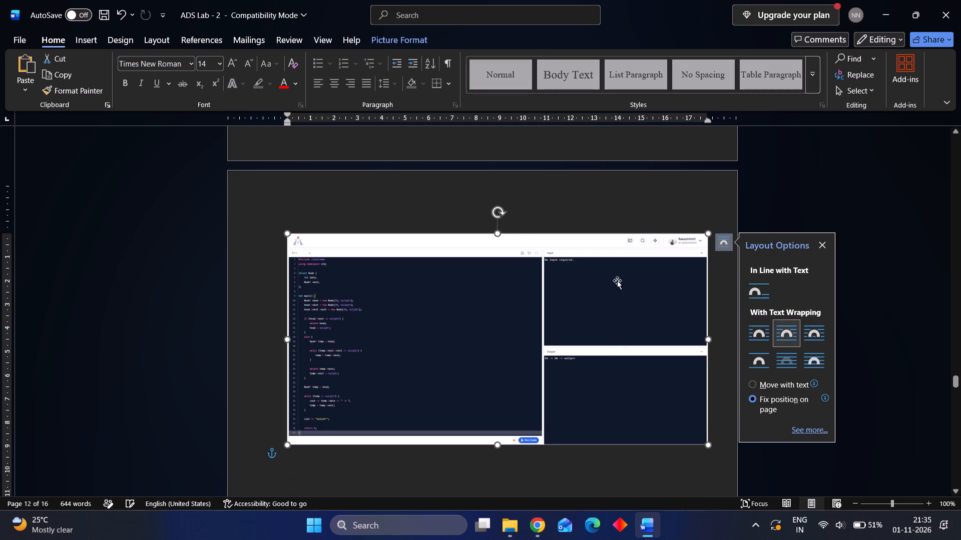
# Paste a profile badge onto the Question 8 code screenshot, place it over the original badge and enlarge it to cover it.
pyautogui.hotkey('ctrl', 'v')
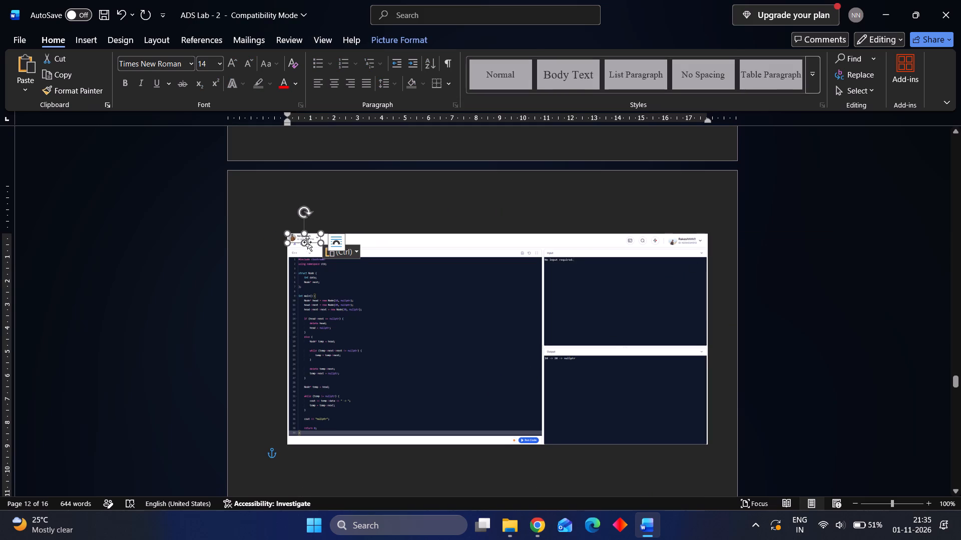
pyautogui.moveTo(308, 238); pyautogui.dragTo(680, 225)
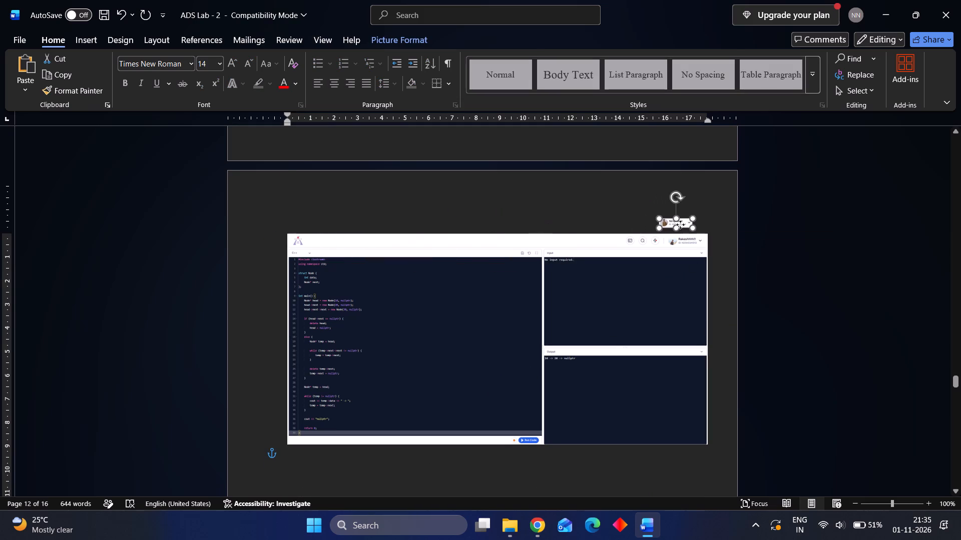
pyautogui.moveTo(680, 225); pyautogui.dragTo(682, 239)
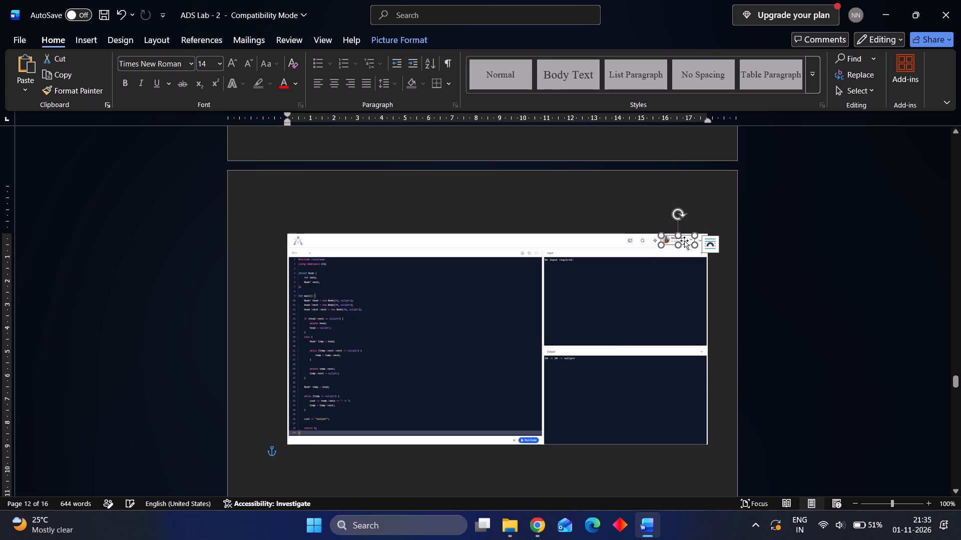
pyautogui.moveTo(694, 243); pyautogui.dragTo(707, 244)
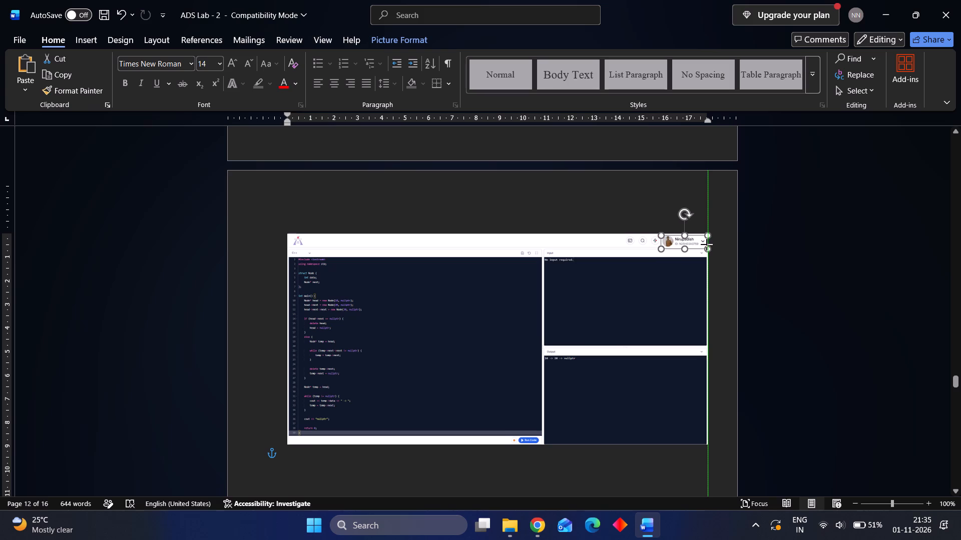
pyautogui.moveTo(707, 244); pyautogui.dragTo(706, 244)
pyautogui.click(705, 208)
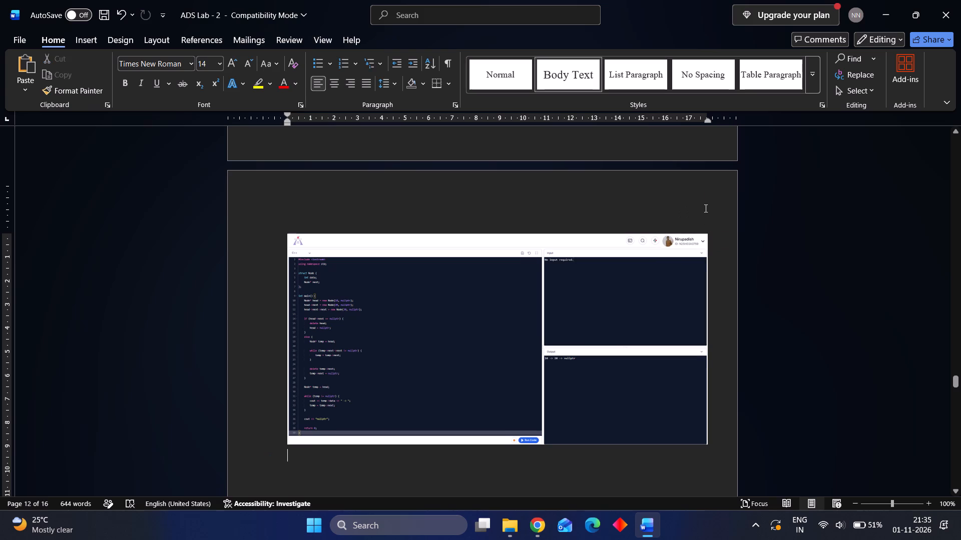
# Move the cut-off Question 9 code screenshot down to the top of the following page.
pyautogui.scroll(-3, 705, 208)
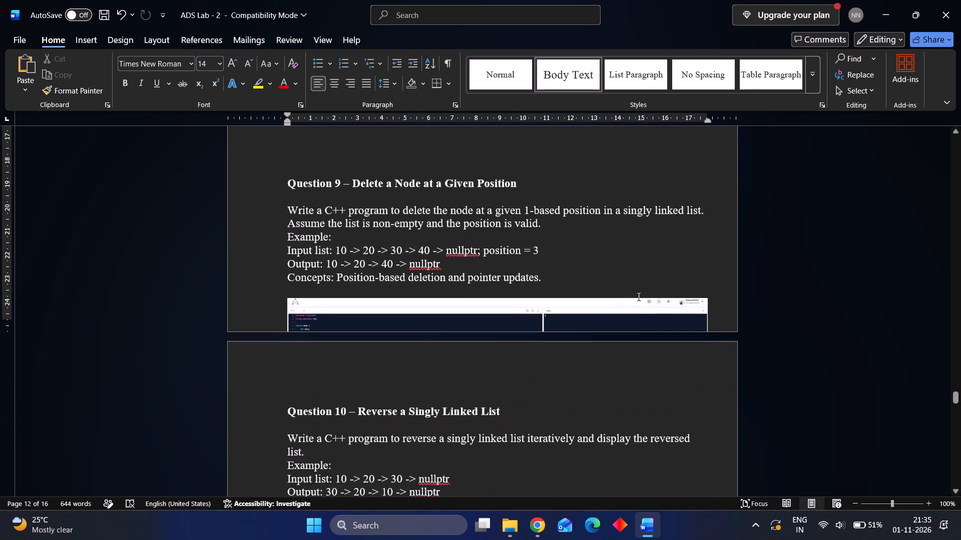
pyautogui.moveTo(612, 307); pyautogui.dragTo(605, 375)
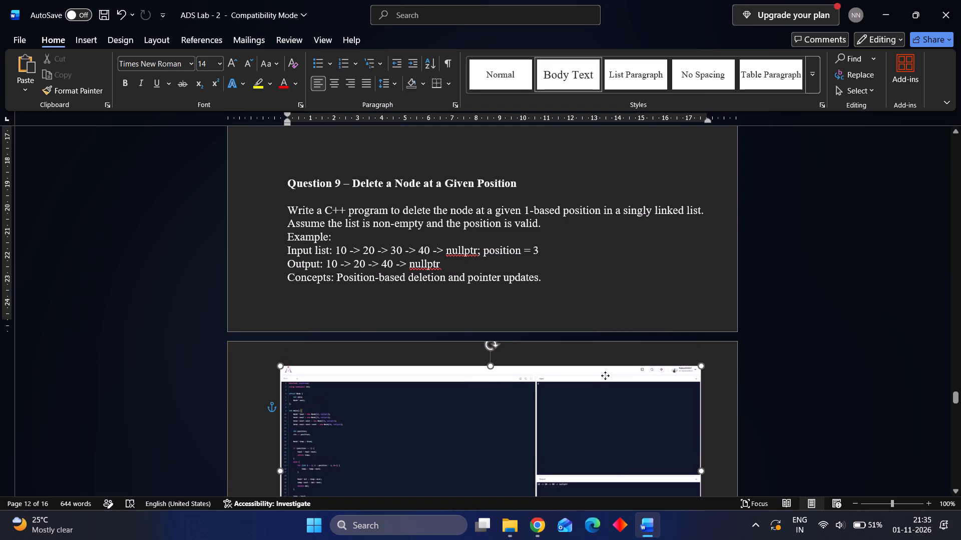
pyautogui.moveTo(605, 375); pyautogui.dragTo(606, 370)
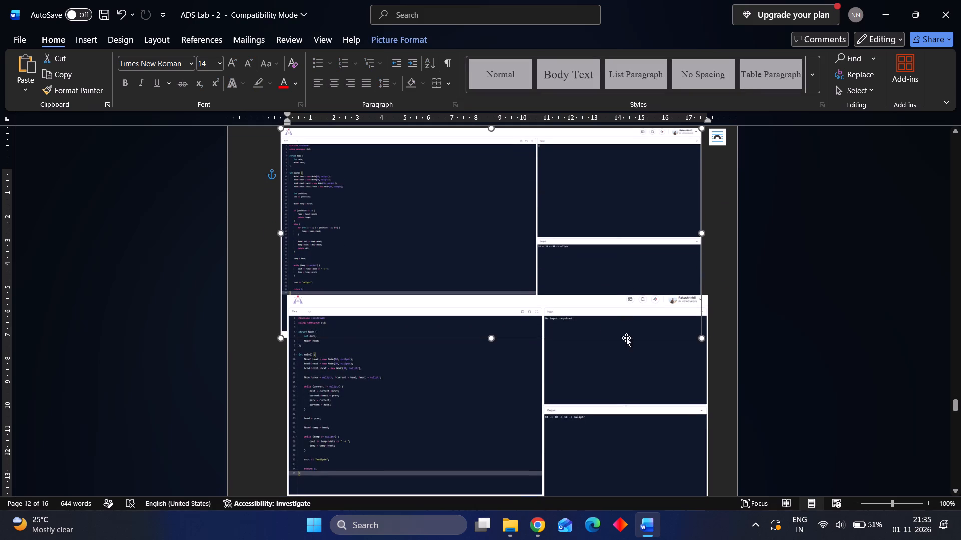
# Move the Question 10 code screenshot down so it sits just below the Question 9 code screenshot without overlapping it.
pyautogui.moveTo(623, 353); pyautogui.dragTo(630, 425)
pyautogui.scroll(-2, 672, 423)
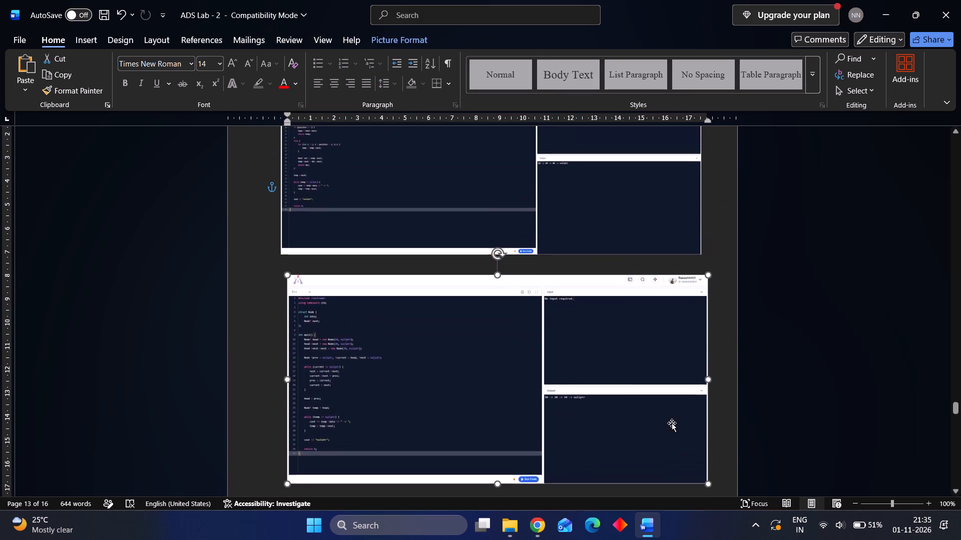
pyautogui.scroll(-4, 672, 423)
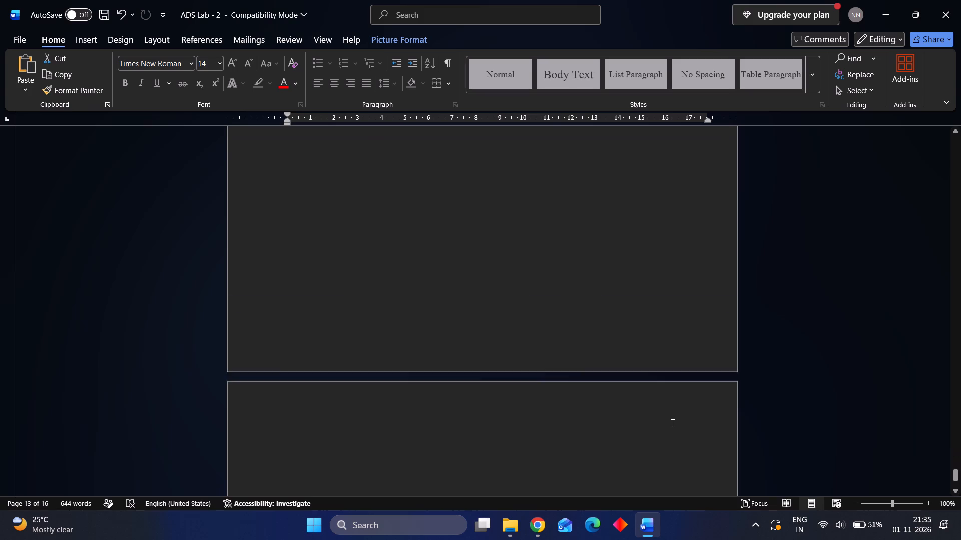
pyautogui.scroll(-2, 672, 423)
pyautogui.scroll(6, 672, 423)
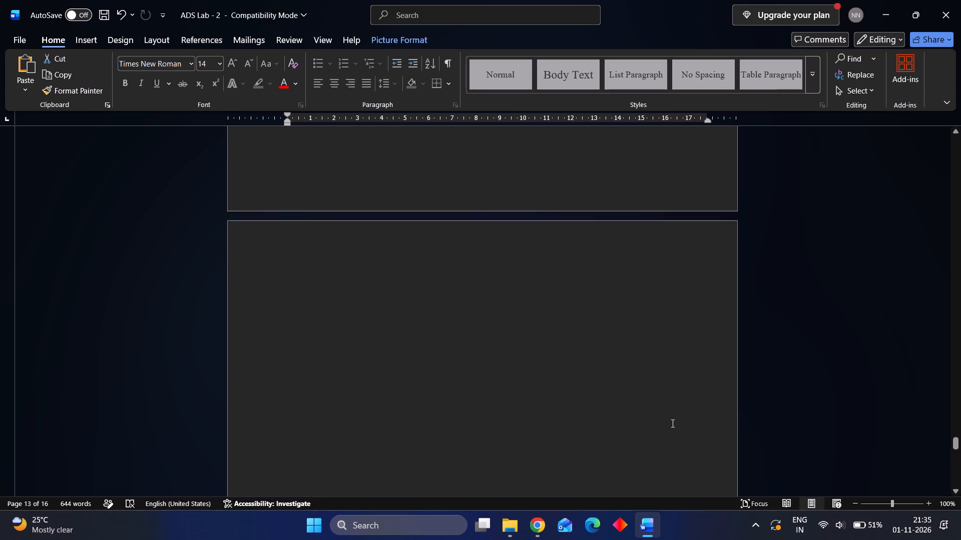
pyautogui.scroll(8, 672, 423)
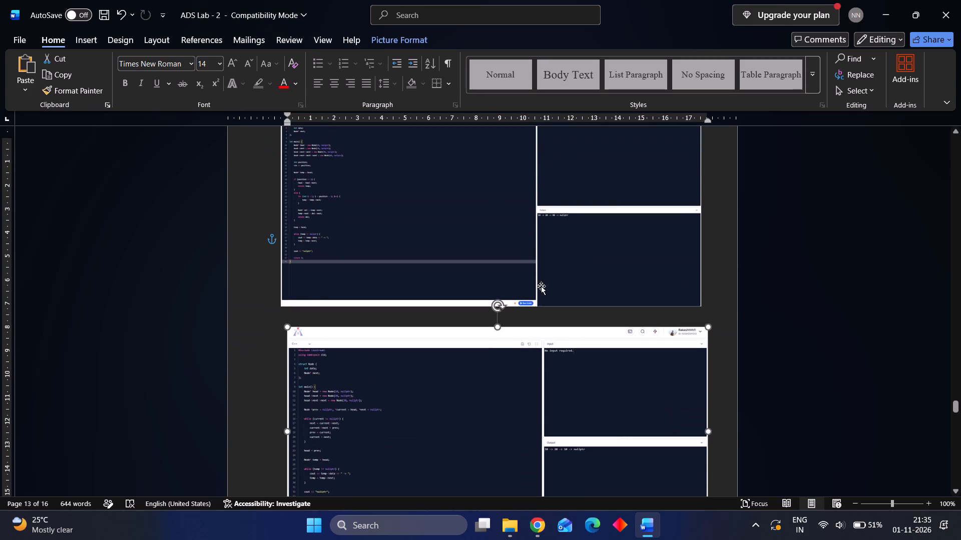
# Set the layout of the Question 9 code screenshot to In Line with Text.
pyautogui.click(541, 286)
pyautogui.click(713, 140)
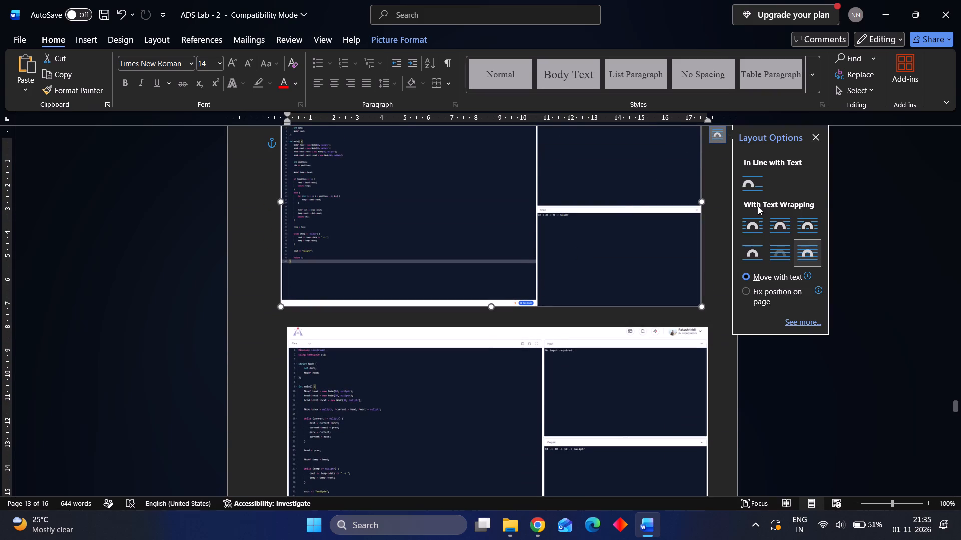
pyautogui.click(748, 195)
# Set the layout of the Question 10 code screenshot to In Line with Text.
pyautogui.scroll(-2, 748, 195)
pyautogui.click(726, 392)
pyautogui.scroll(-3, 726, 392)
pyautogui.scroll(1, 726, 392)
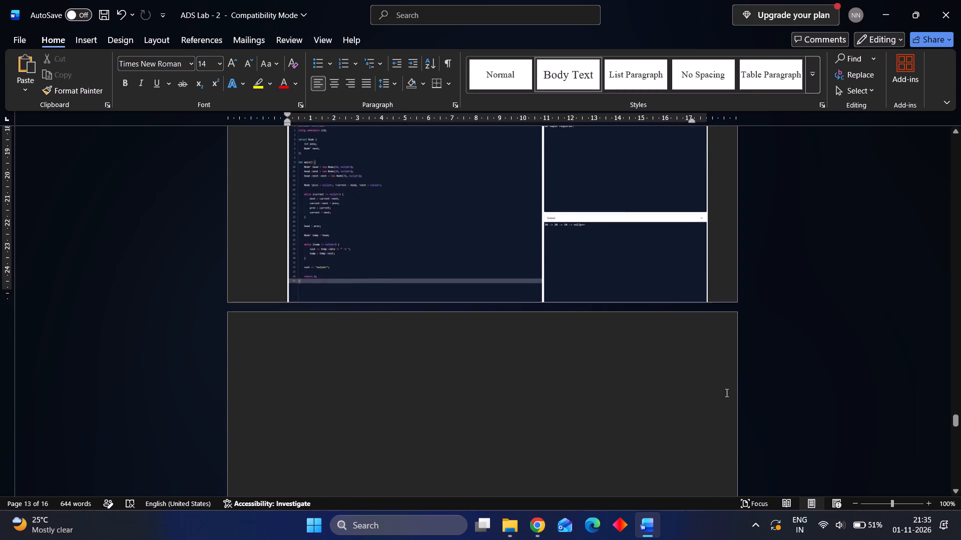
pyautogui.scroll(1, 726, 392)
pyautogui.click(665, 386)
pyautogui.click(726, 296)
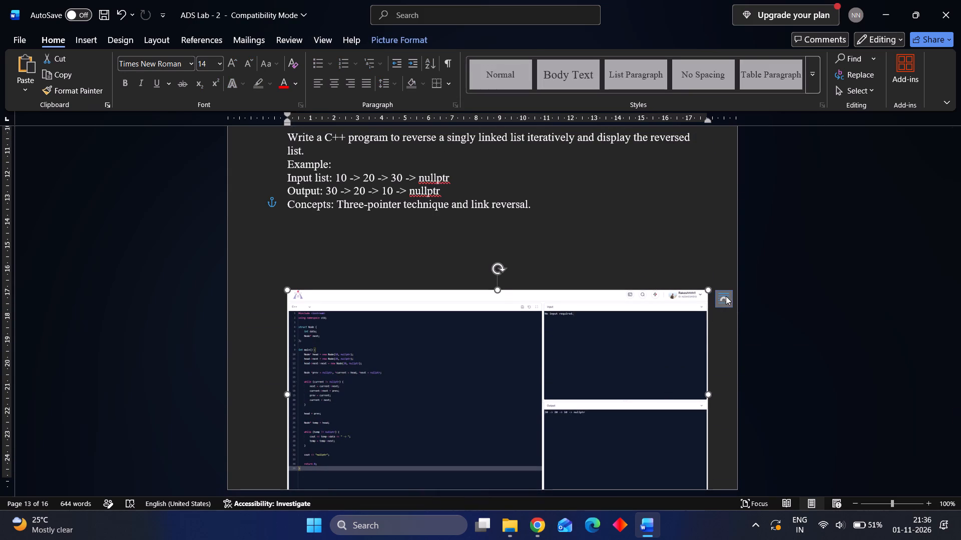
pyautogui.click(754, 347)
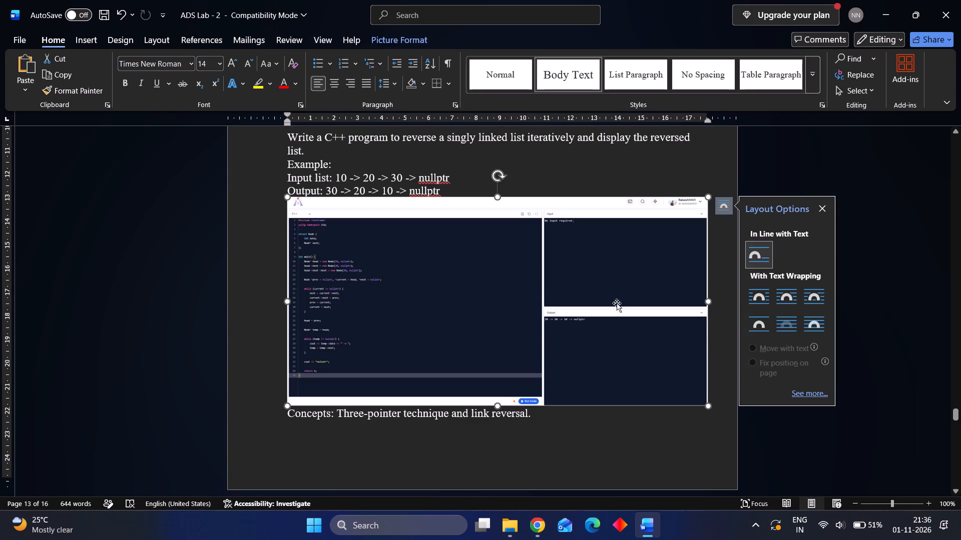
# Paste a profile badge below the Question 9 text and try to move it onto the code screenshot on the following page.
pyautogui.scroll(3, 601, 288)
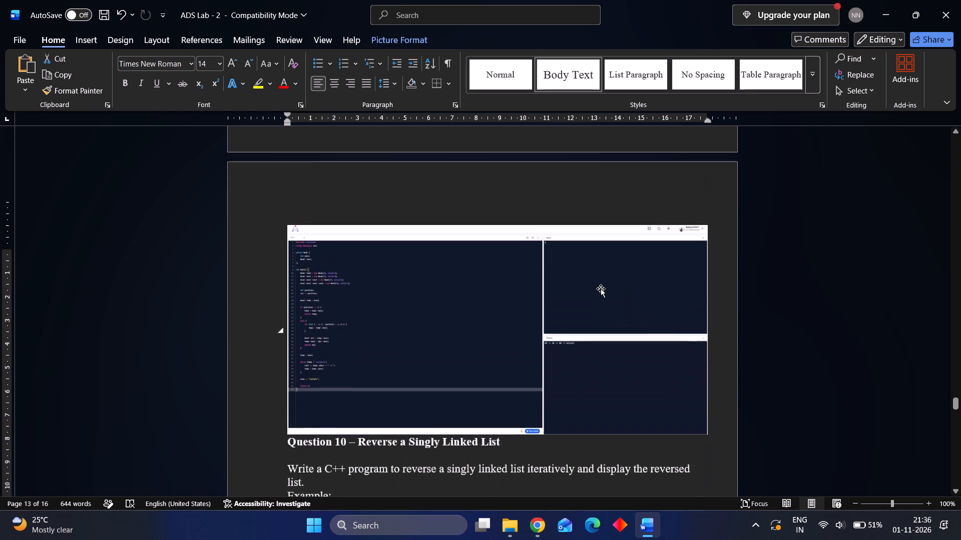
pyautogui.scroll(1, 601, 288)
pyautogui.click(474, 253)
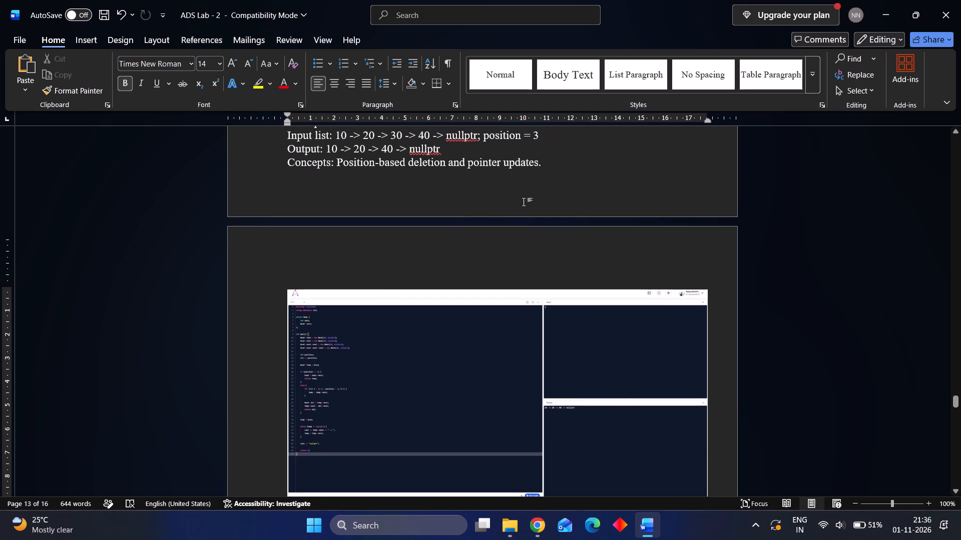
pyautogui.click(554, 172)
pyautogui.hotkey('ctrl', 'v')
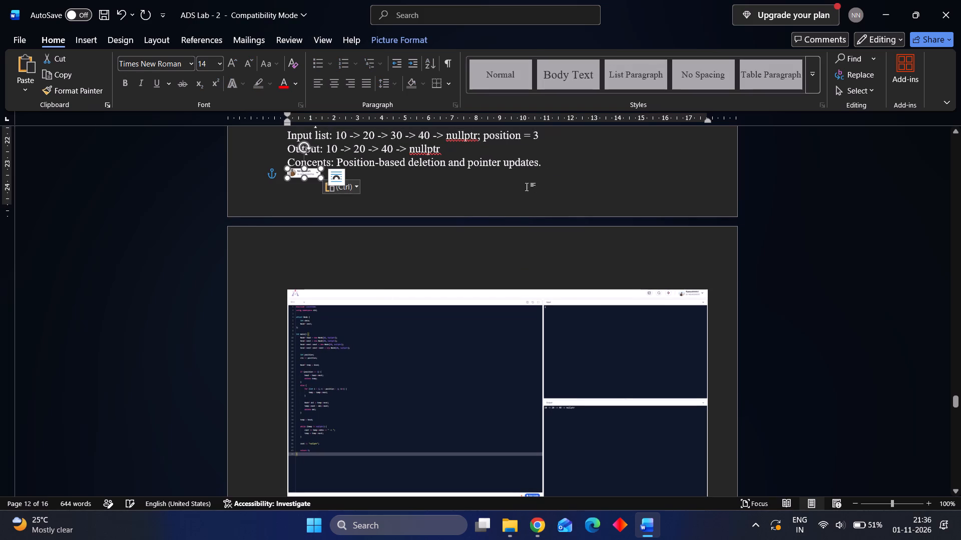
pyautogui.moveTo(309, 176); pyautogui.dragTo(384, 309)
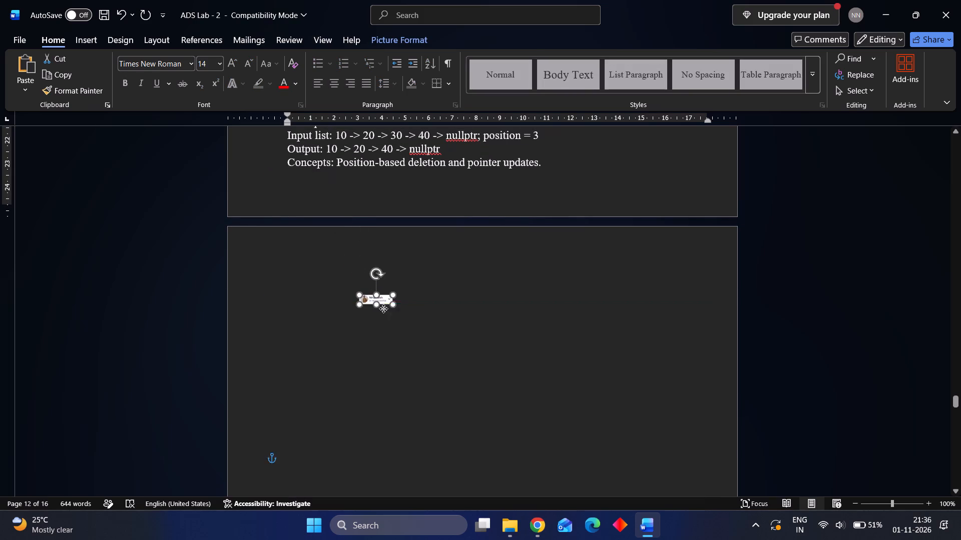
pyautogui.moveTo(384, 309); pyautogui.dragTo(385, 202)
# Set the text wrapping of the Question 9 code screenshot to Tight.
pyautogui.click(410, 313)
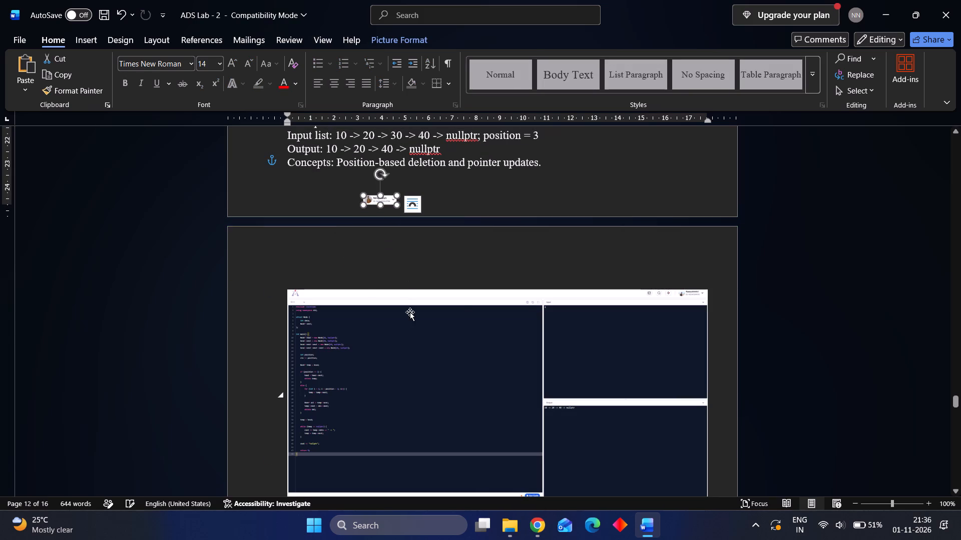
pyautogui.moveTo(712, 301); pyautogui.dragTo(724, 302)
pyautogui.moveTo(724, 302); pyautogui.dragTo(643, 313)
pyautogui.click(643, 313)
pyautogui.click(728, 302)
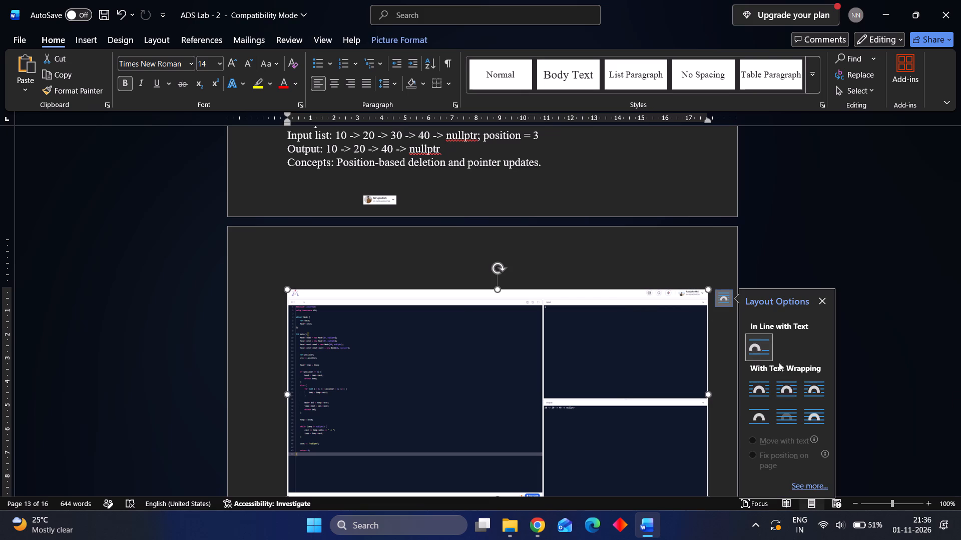
pyautogui.click(784, 382)
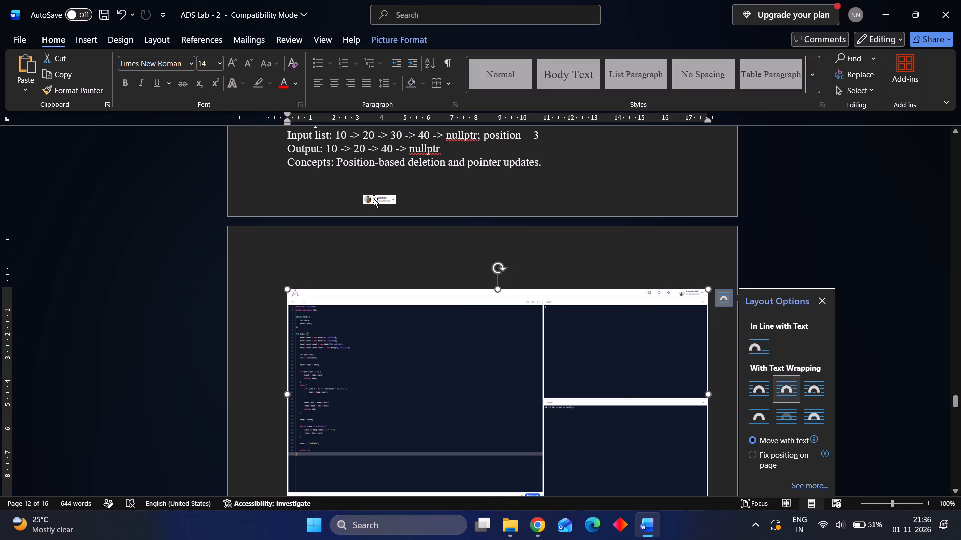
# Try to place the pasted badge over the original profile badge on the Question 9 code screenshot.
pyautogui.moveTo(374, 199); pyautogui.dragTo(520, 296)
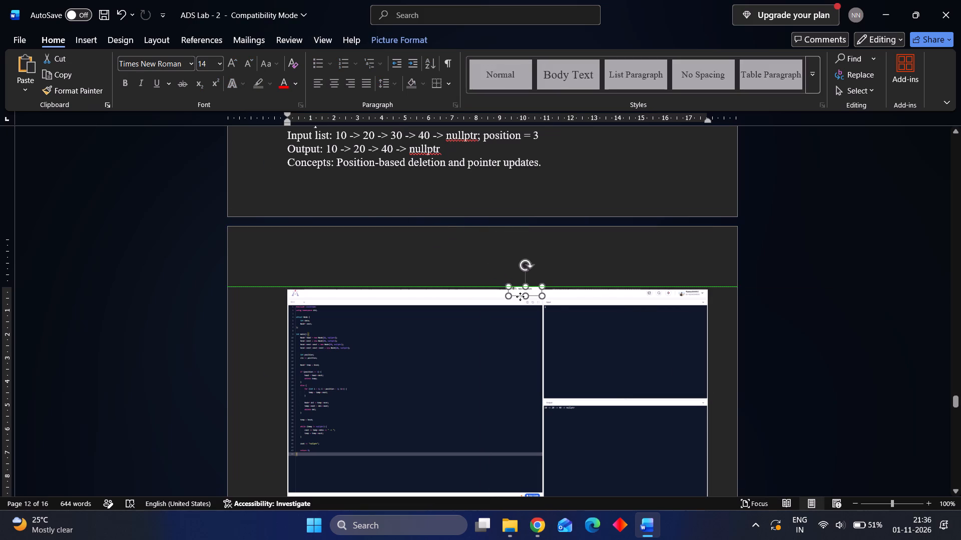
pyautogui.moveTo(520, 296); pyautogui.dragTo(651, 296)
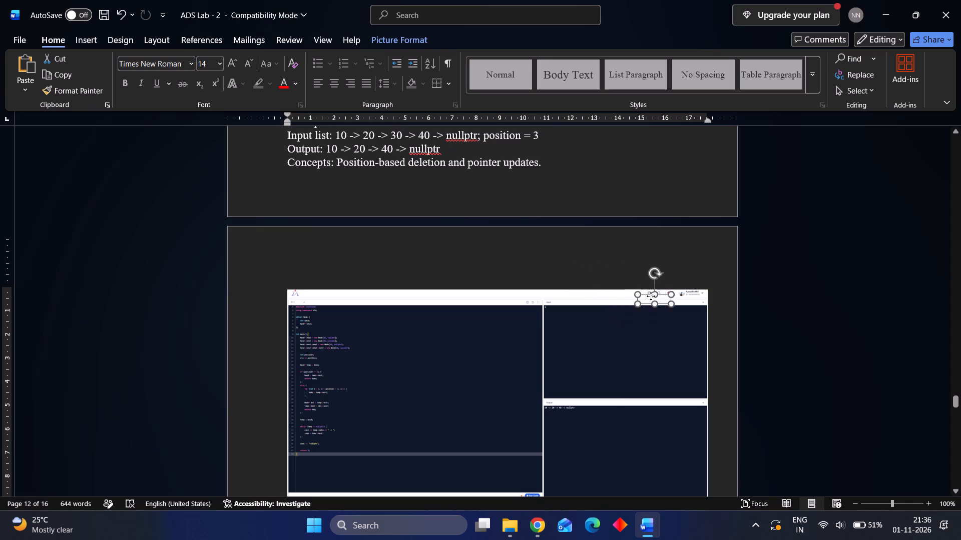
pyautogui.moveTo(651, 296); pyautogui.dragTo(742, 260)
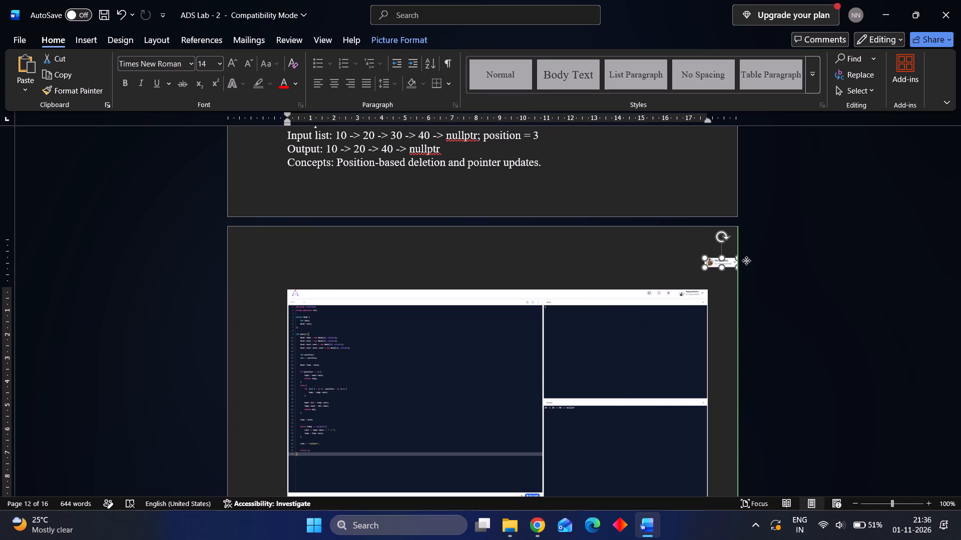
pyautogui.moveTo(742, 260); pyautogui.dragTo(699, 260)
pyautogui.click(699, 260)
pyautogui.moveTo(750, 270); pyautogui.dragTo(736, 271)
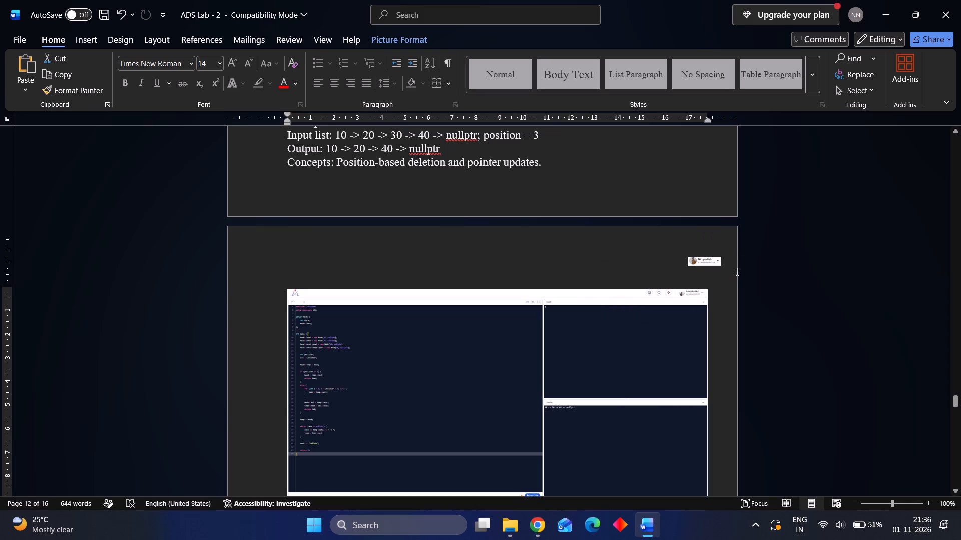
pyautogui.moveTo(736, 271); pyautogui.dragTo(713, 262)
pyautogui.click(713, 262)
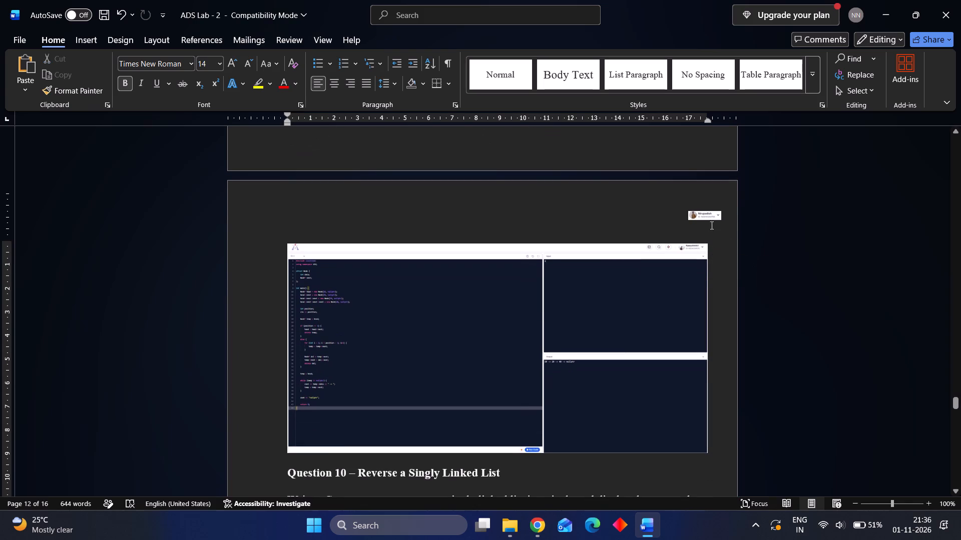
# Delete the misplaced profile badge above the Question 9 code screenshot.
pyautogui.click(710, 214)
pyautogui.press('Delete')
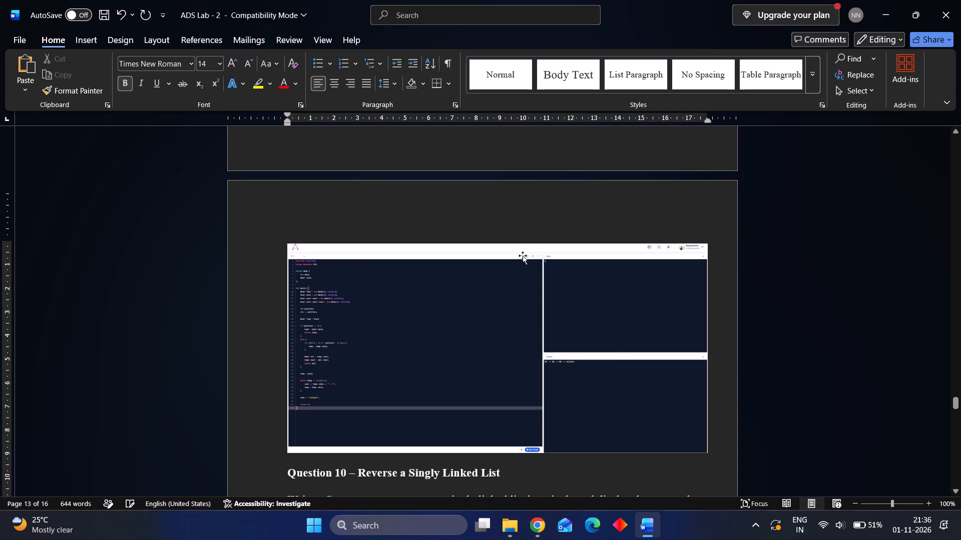
# Paste a new profile badge onto the Question 9 code screenshot and place it over the original badge.
pyautogui.click(294, 253)
pyautogui.hotkey('ctrl', 'v')
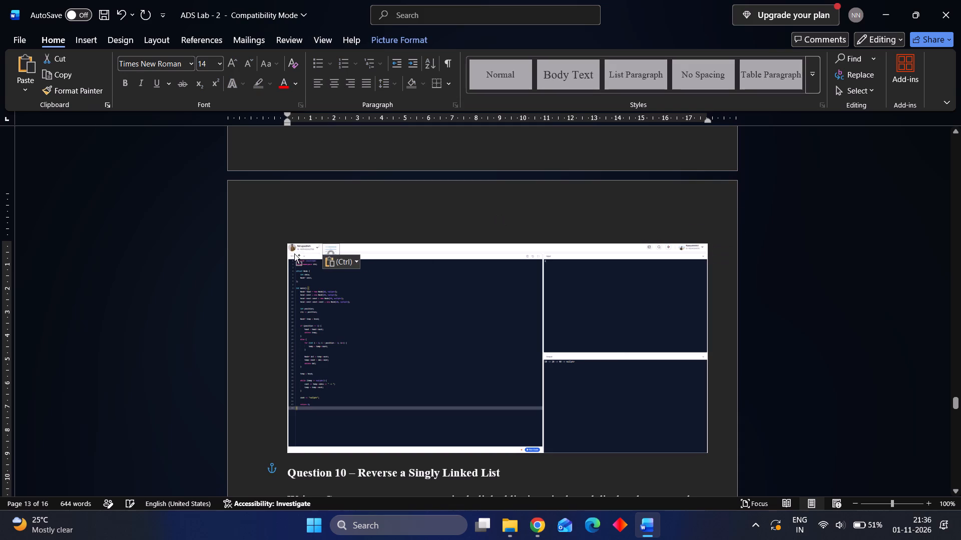
pyautogui.moveTo(299, 249); pyautogui.dragTo(409, 260)
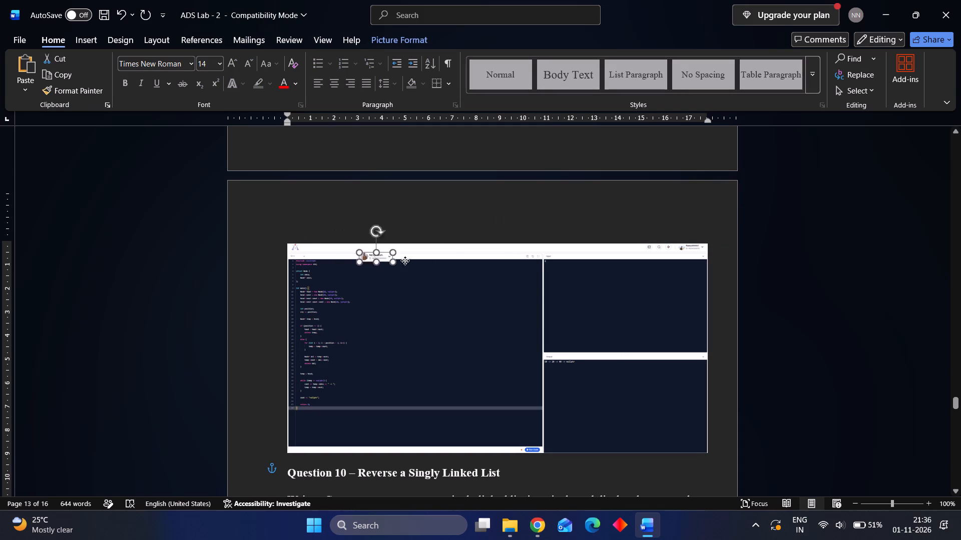
pyautogui.moveTo(409, 260); pyautogui.dragTo(687, 248)
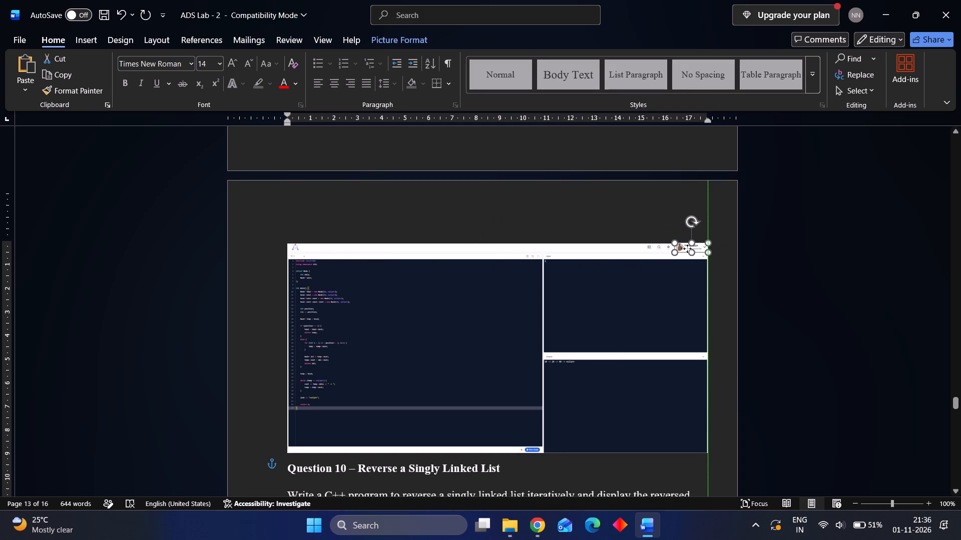
pyautogui.moveTo(687, 248); pyautogui.dragTo(687, 249)
pyautogui.click(650, 232)
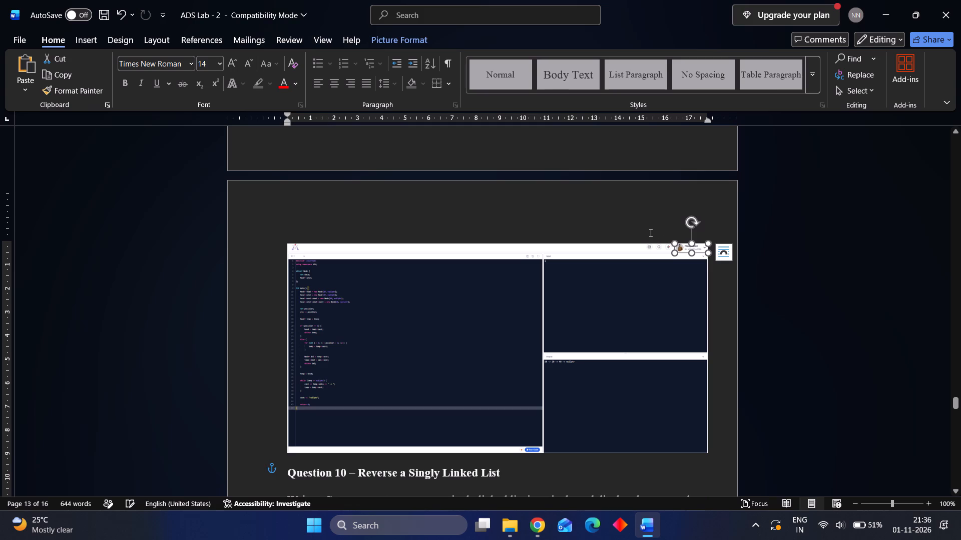
# Set the text wrapping of the Question 10 code screenshot to Tight.
pyautogui.scroll(-2, 650, 232)
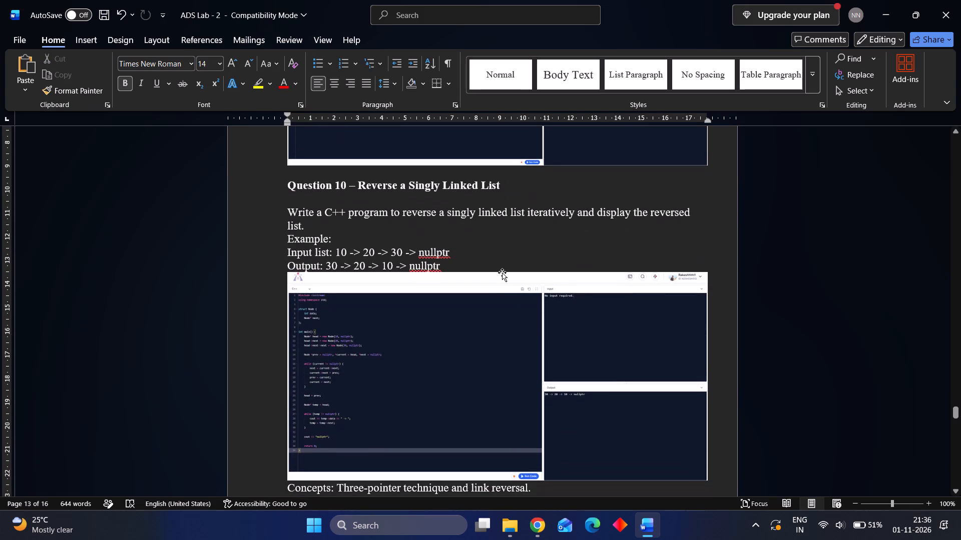
pyautogui.click(498, 284)
pyautogui.click(718, 276)
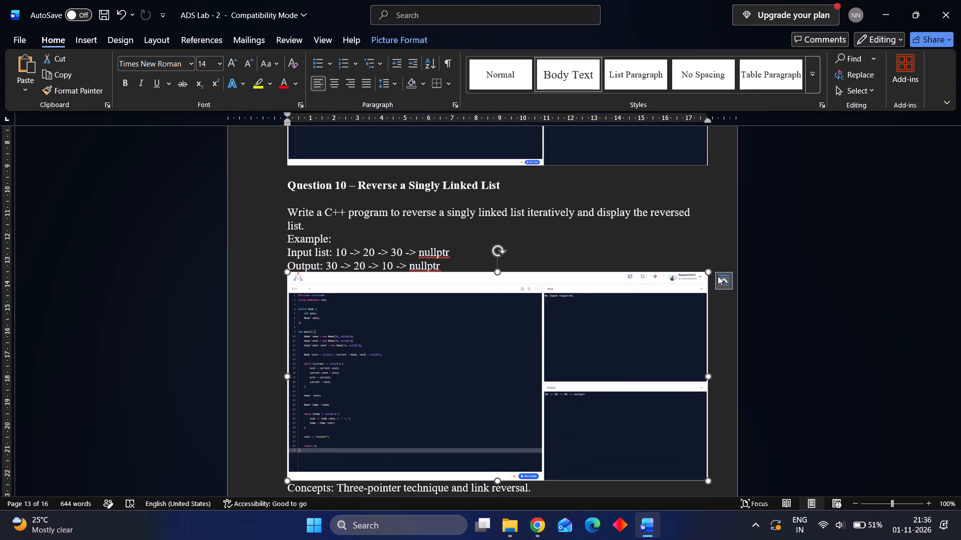
pyautogui.click(791, 377)
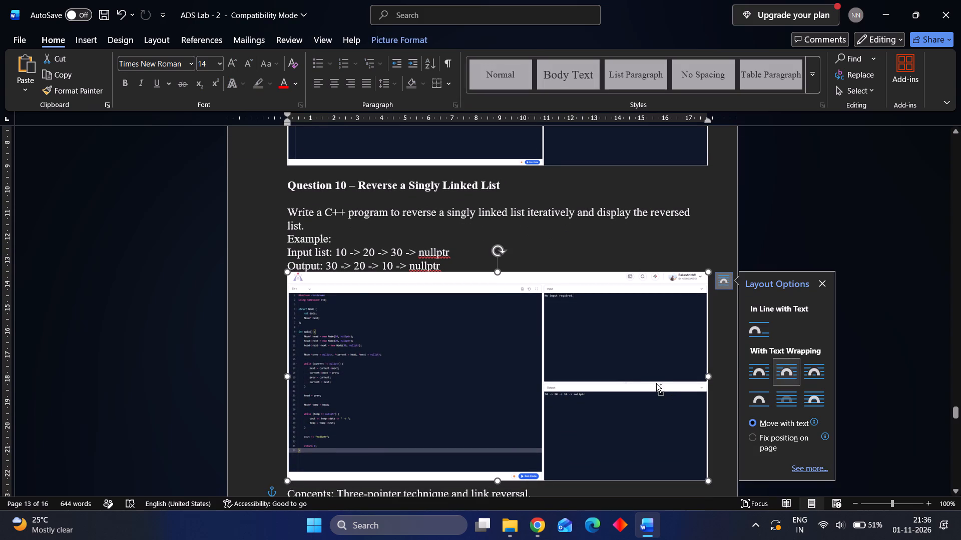
# Paste a profile badge onto the Question 10 code screenshot and place it over the original badge.
pyautogui.hotkey('ctrl', 'v')
pyautogui.moveTo(313, 276); pyautogui.dragTo(342, 280)
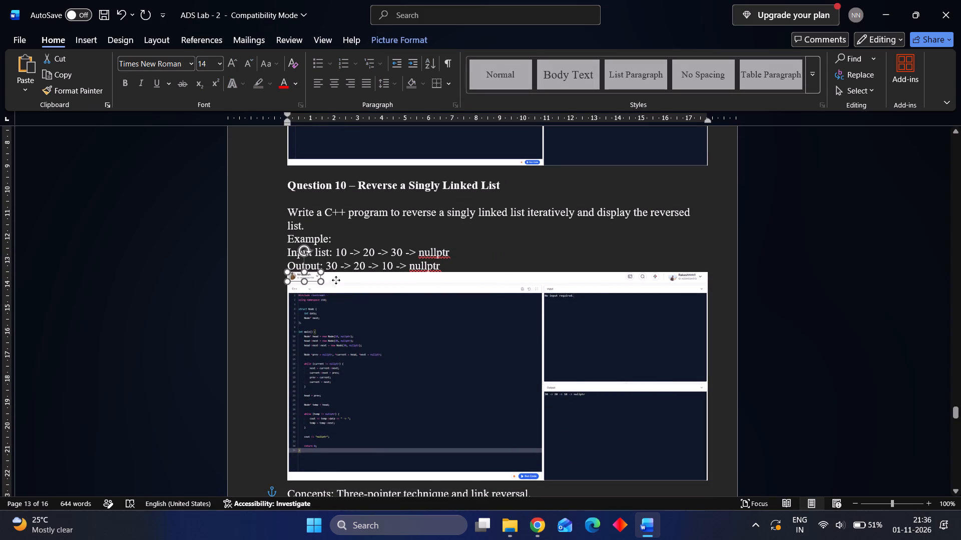
pyautogui.moveTo(342, 280); pyautogui.dragTo(692, 280)
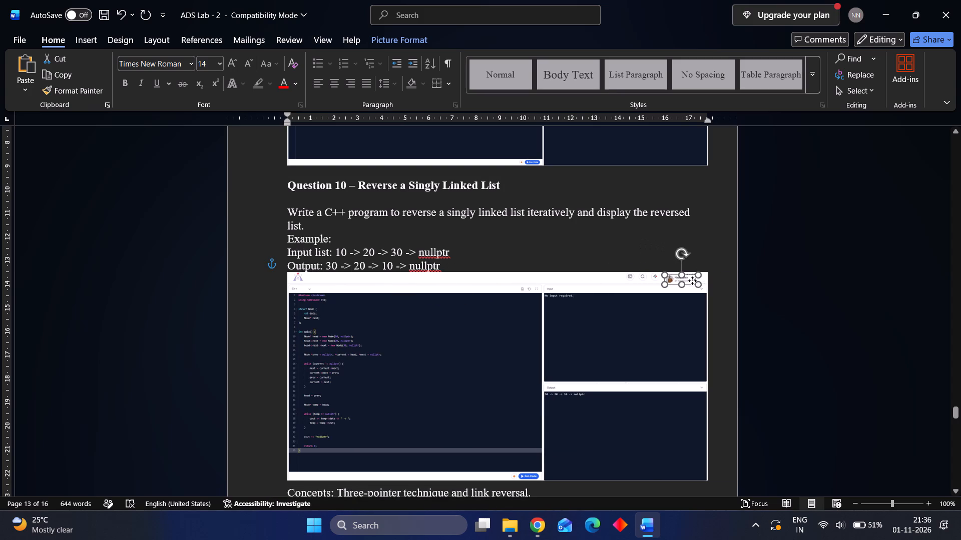
pyautogui.moveTo(692, 280); pyautogui.dragTo(695, 277)
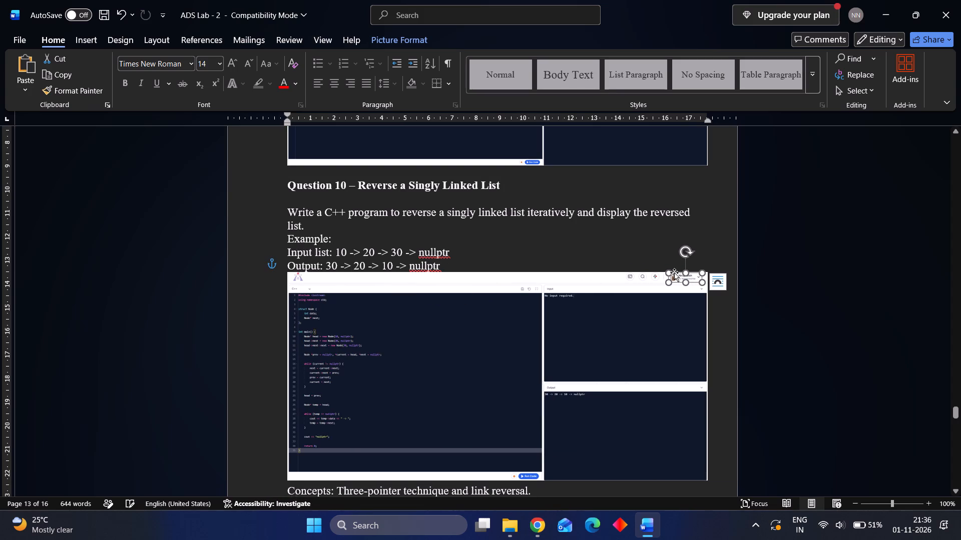
pyautogui.click(674, 257)
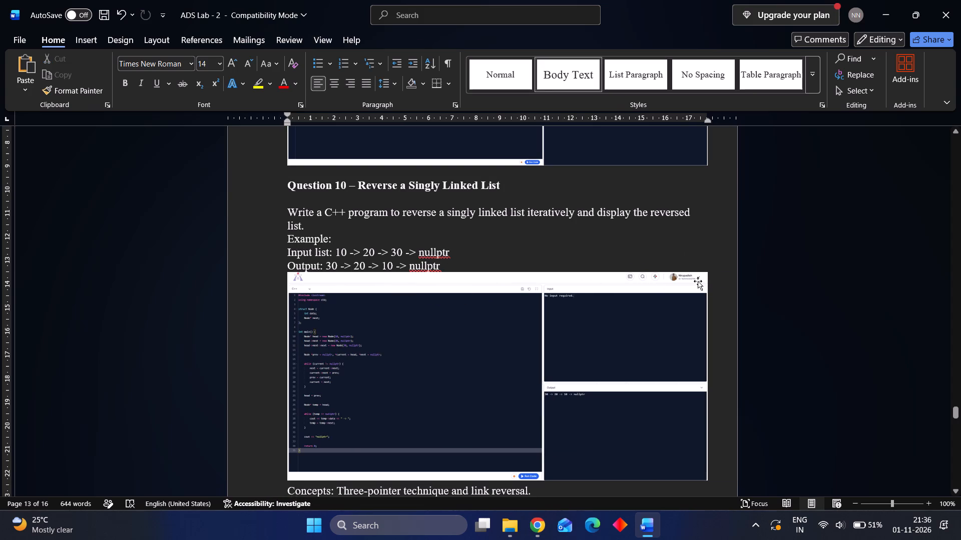
# Enlarge the Question 10 badge and align it with the screenshot's outer edge so it covers the original profile name and arrow.
pyautogui.click(690, 277)
pyautogui.moveTo(702, 283); pyautogui.dragTo(703, 285)
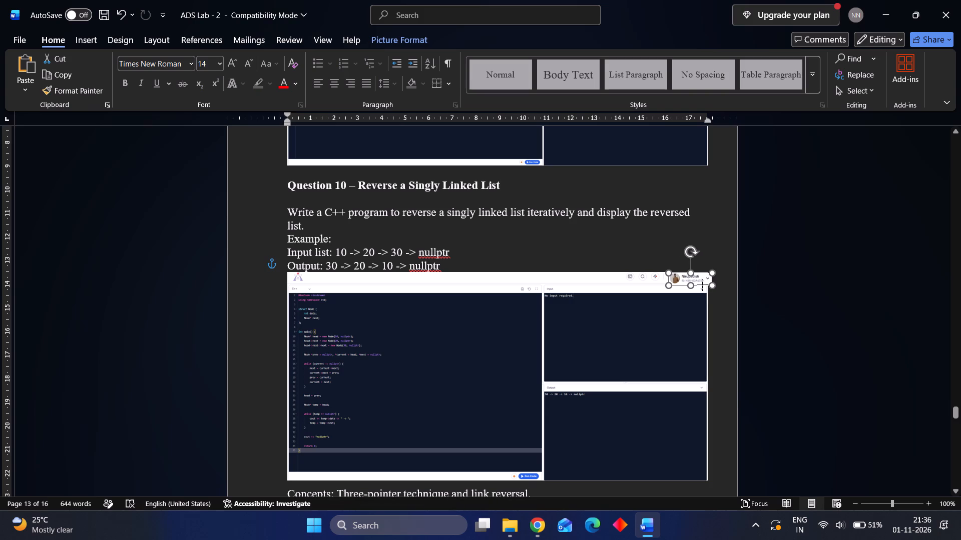
pyautogui.moveTo(703, 285); pyautogui.dragTo(692, 284)
pyautogui.moveTo(695, 279); pyautogui.dragTo(686, 279)
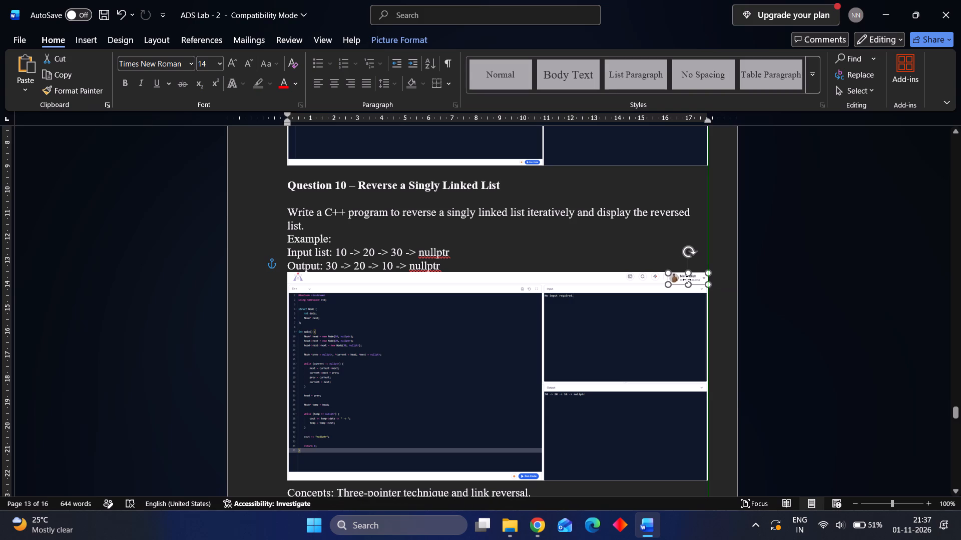
pyautogui.moveTo(686, 279); pyautogui.dragTo(685, 279)
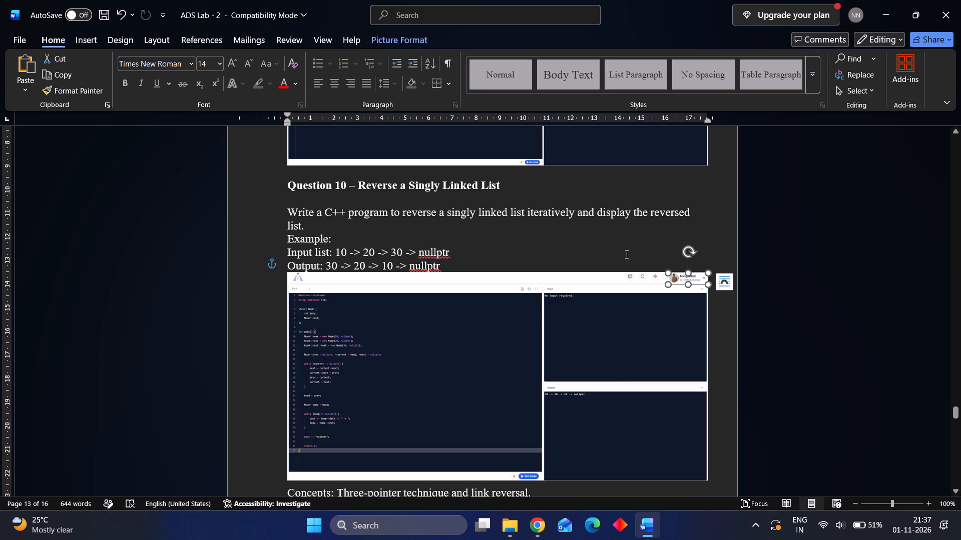
# Look over the pages following Question 10, and review the whole report in print preview to check the layout and replaced badges.
pyautogui.click(626, 254)
pyautogui.scroll(-7, 626, 254)
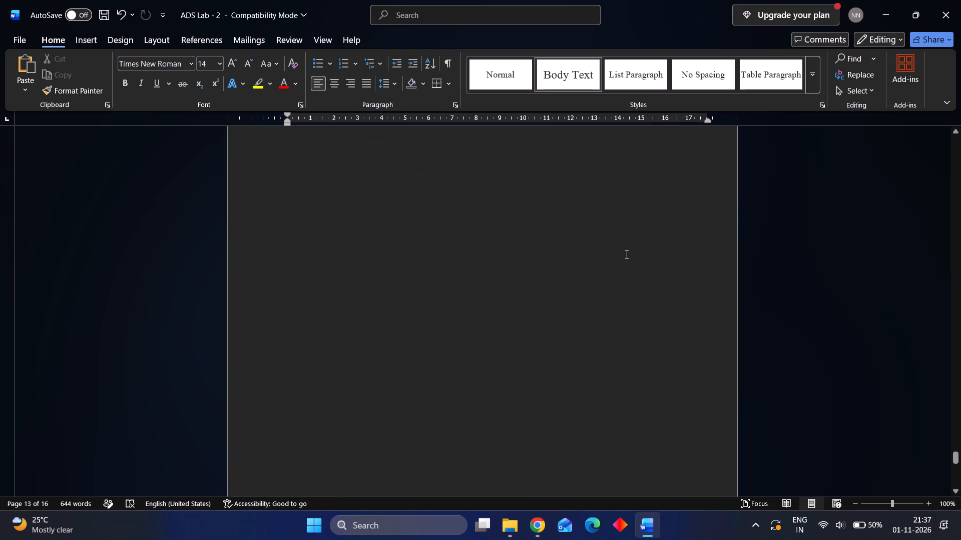
pyautogui.scroll(-10, 626, 254)
pyautogui.scroll(20, 626, 254)
pyautogui.scroll(18, 626, 254)
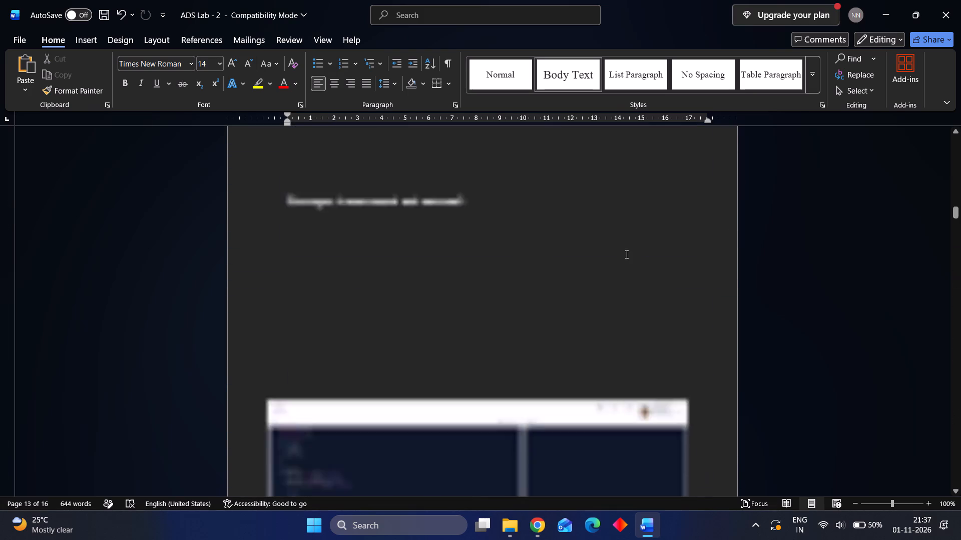
pyautogui.scroll(10, 626, 254)
pyautogui.hotkey('ctrl', 'p')
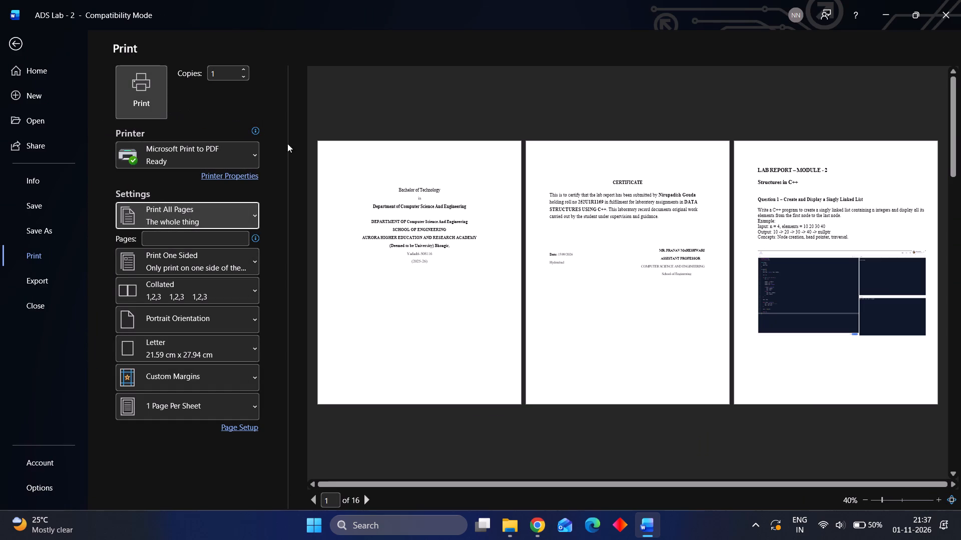
pyautogui.keyDown('ctrl'); pyautogui.scroll(3, 804, 258); pyautogui.keyUp('ctrl')
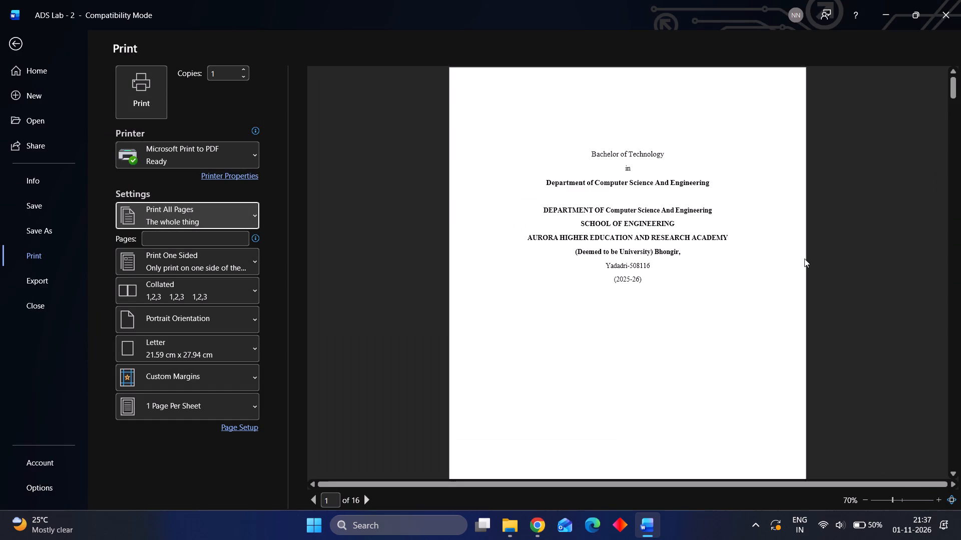
pyautogui.scroll(-2, 804, 258)
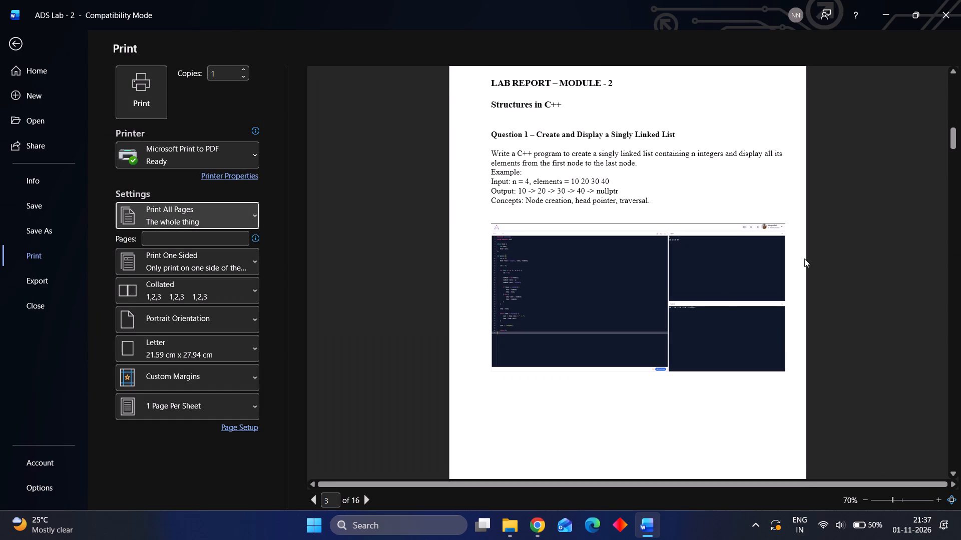
pyautogui.scroll(-2, 804, 258)
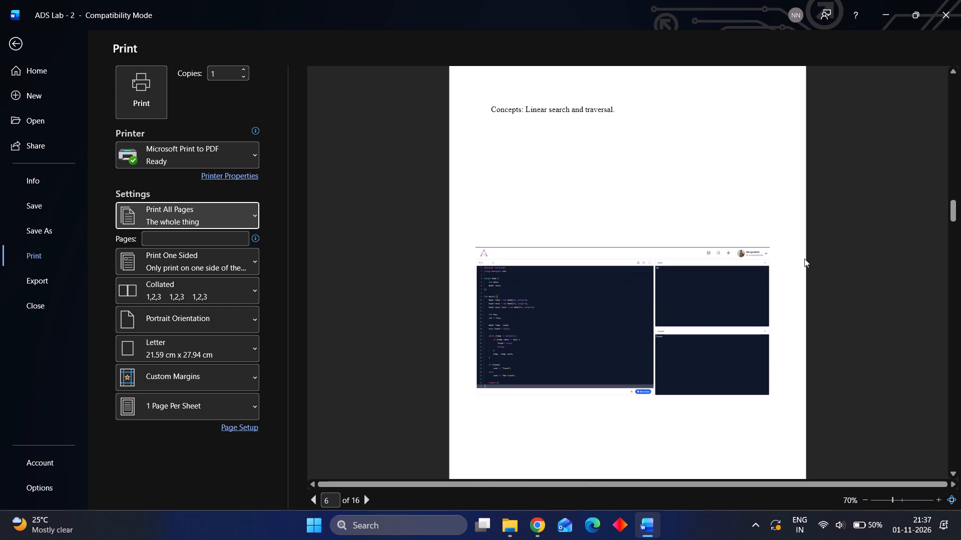
pyautogui.scroll(-1, 804, 258)
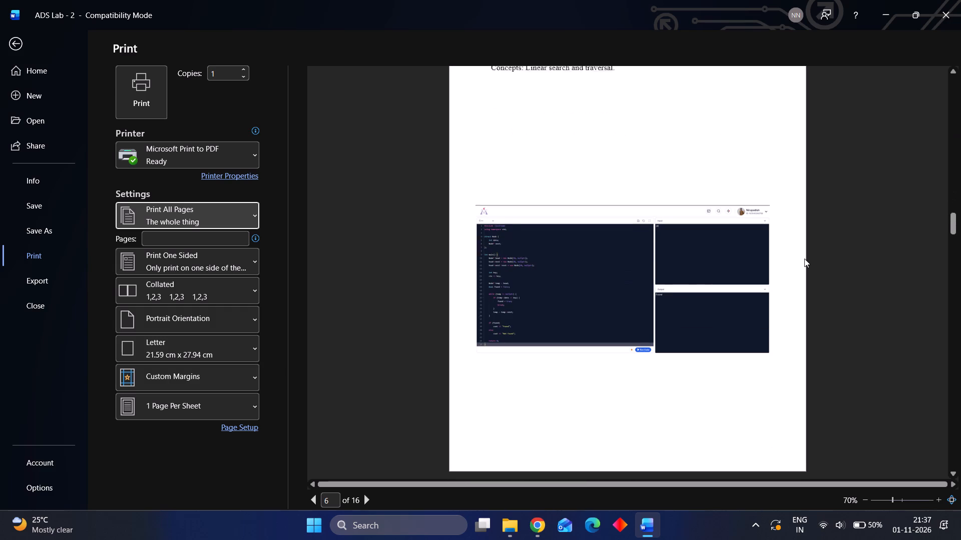
pyautogui.scroll(-3, 804, 258)
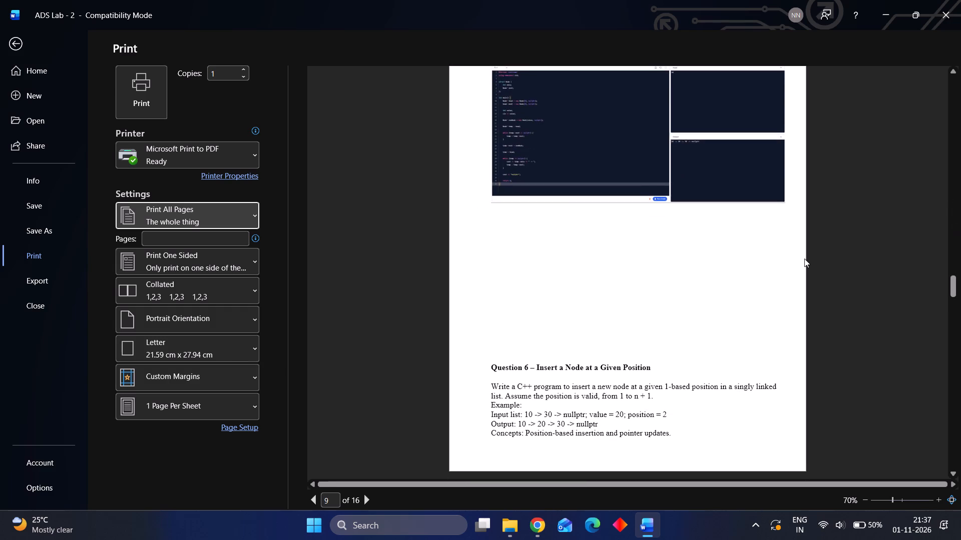
pyautogui.scroll(-2, 804, 258)
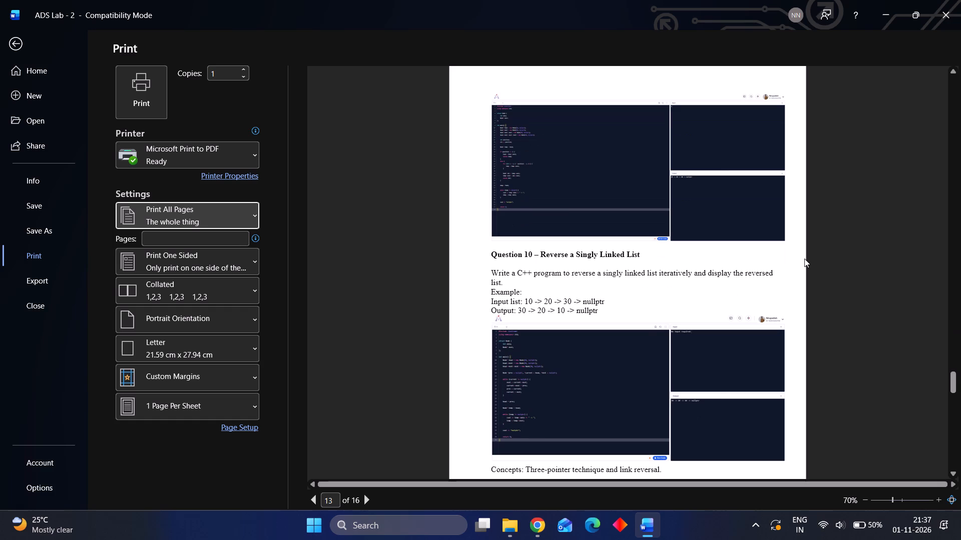
pyautogui.scroll(-2, 804, 258)
pyautogui.scroll(2, 804, 258)
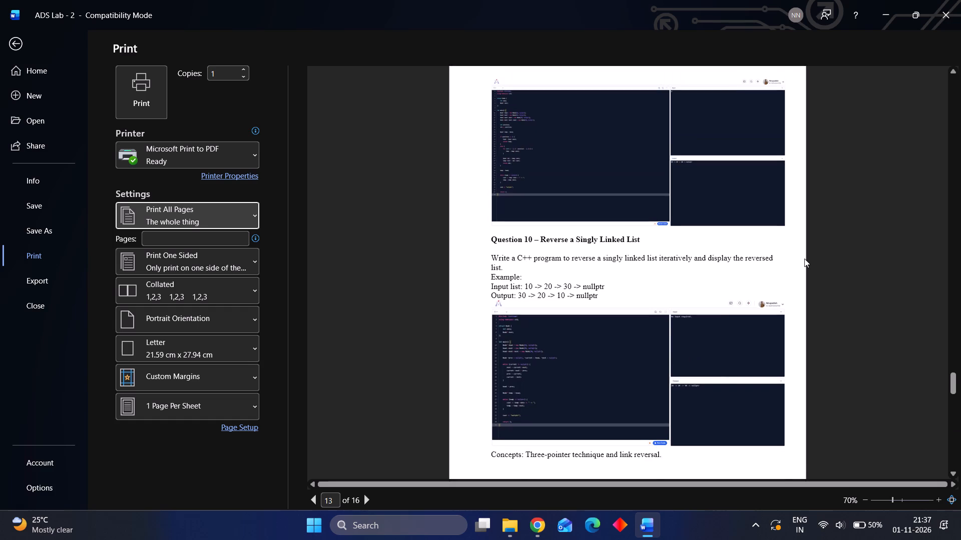
pyautogui.scroll(3, 804, 258)
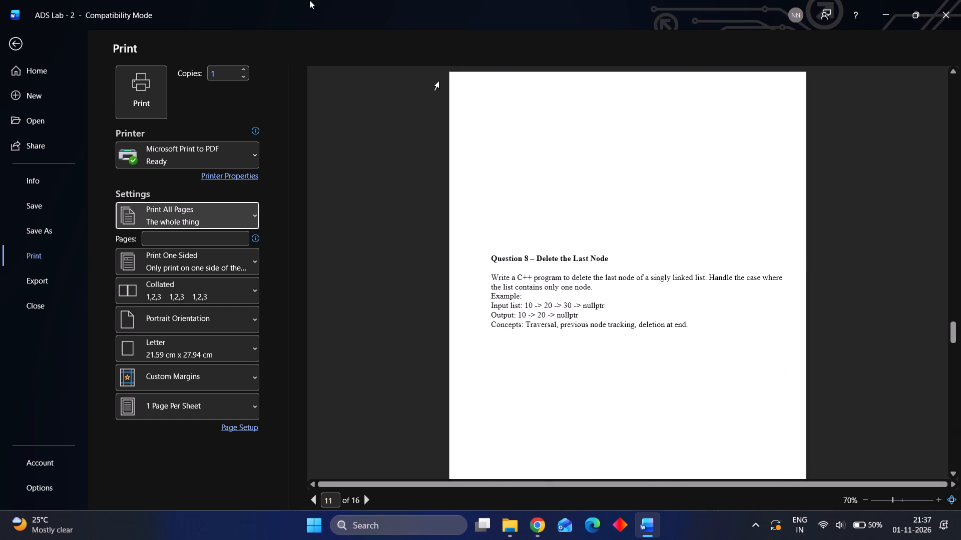
# Print the whole report to PDF and save it in the Documents folder as C++ lab-2.
pyautogui.click(165, 74)
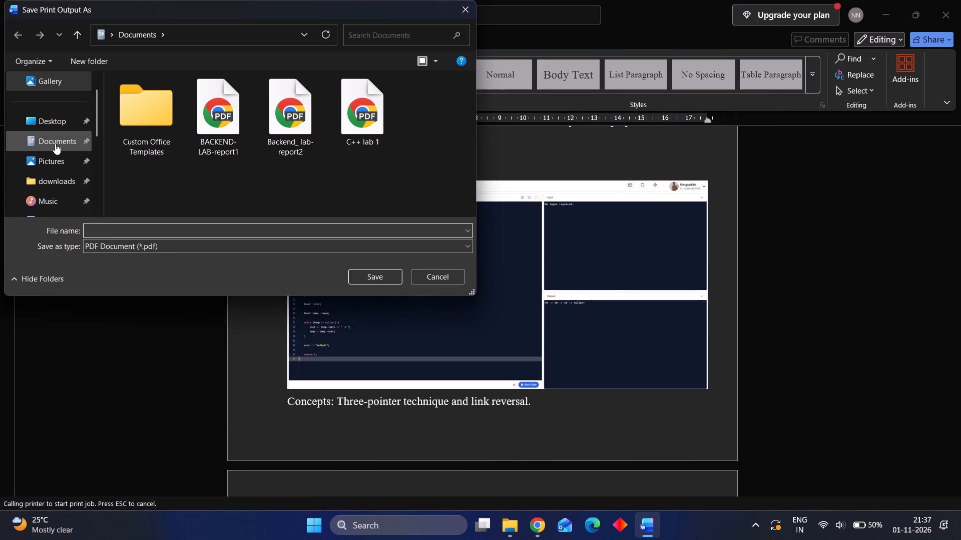
pyautogui.click(55, 143)
pyautogui.click(178, 229)
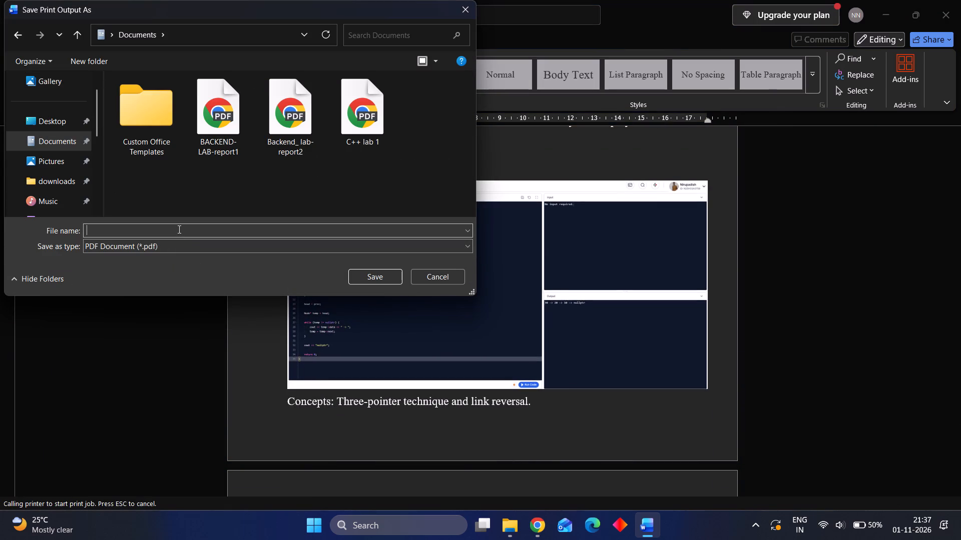
pyautogui.hotkey('shift', 'c')
pyautogui.write('++')
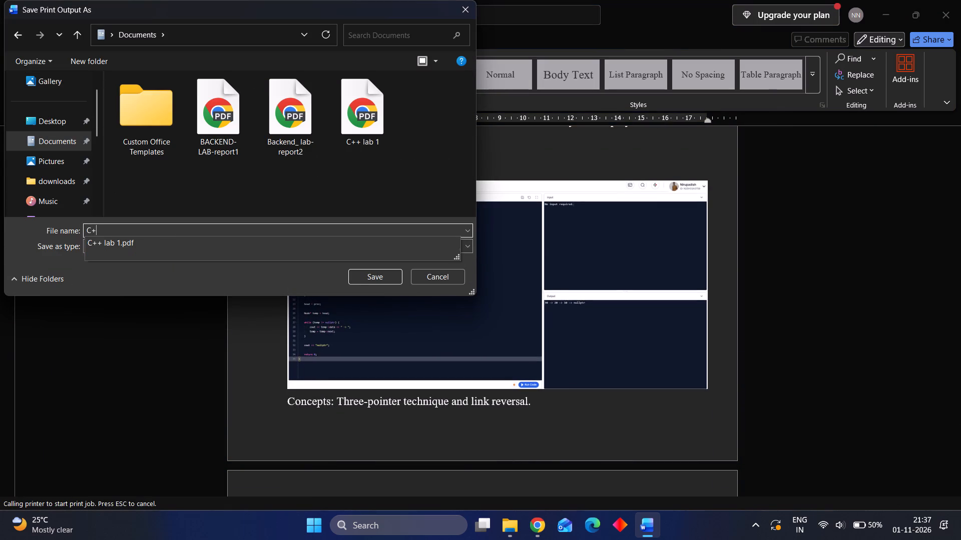
pyautogui.press('space')
pyautogui.write('lab')
pyautogui.write('-2')
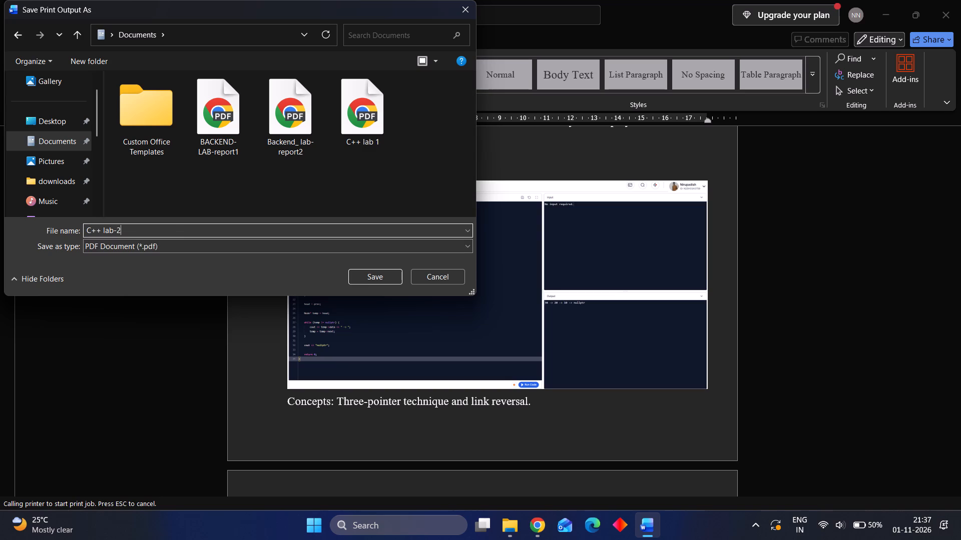
pyautogui.click(373, 280)
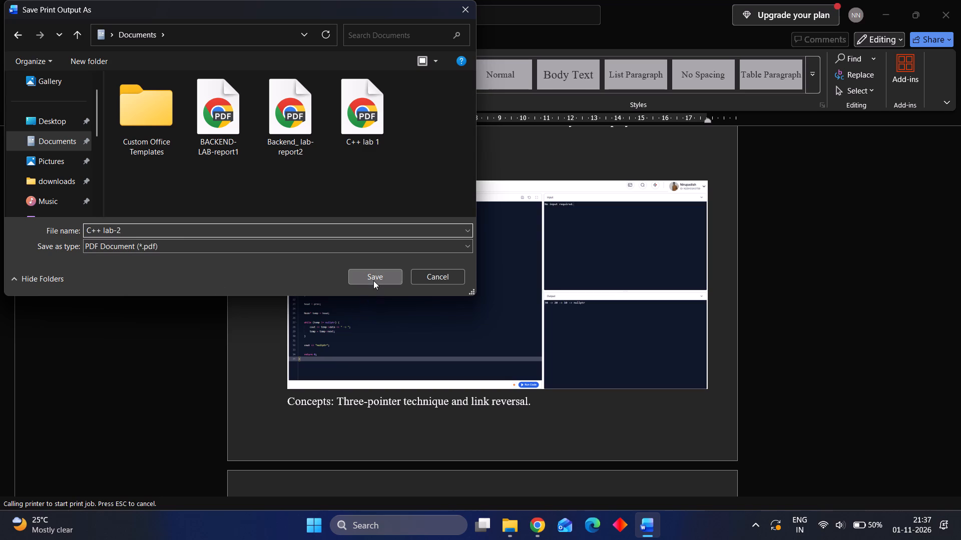